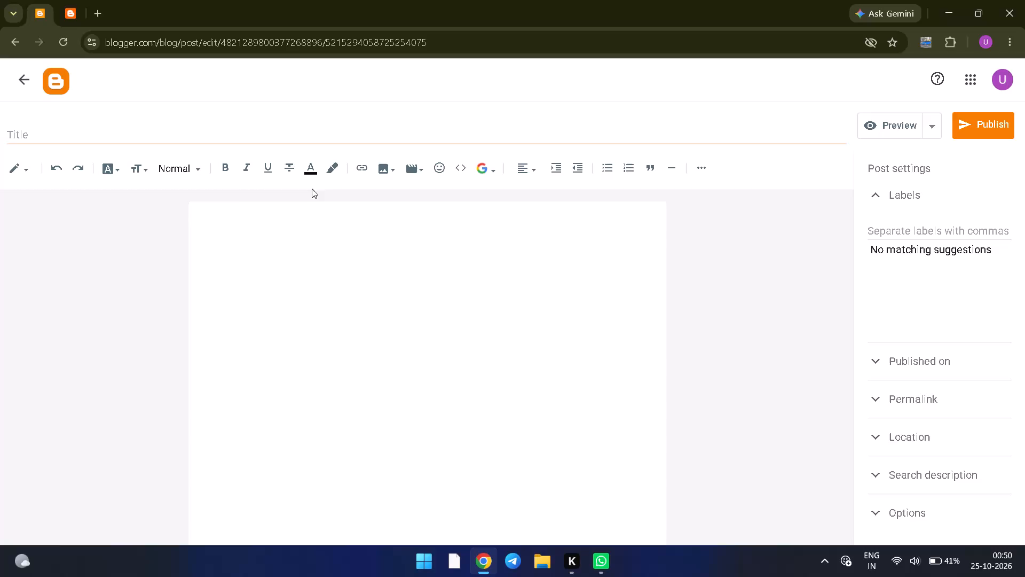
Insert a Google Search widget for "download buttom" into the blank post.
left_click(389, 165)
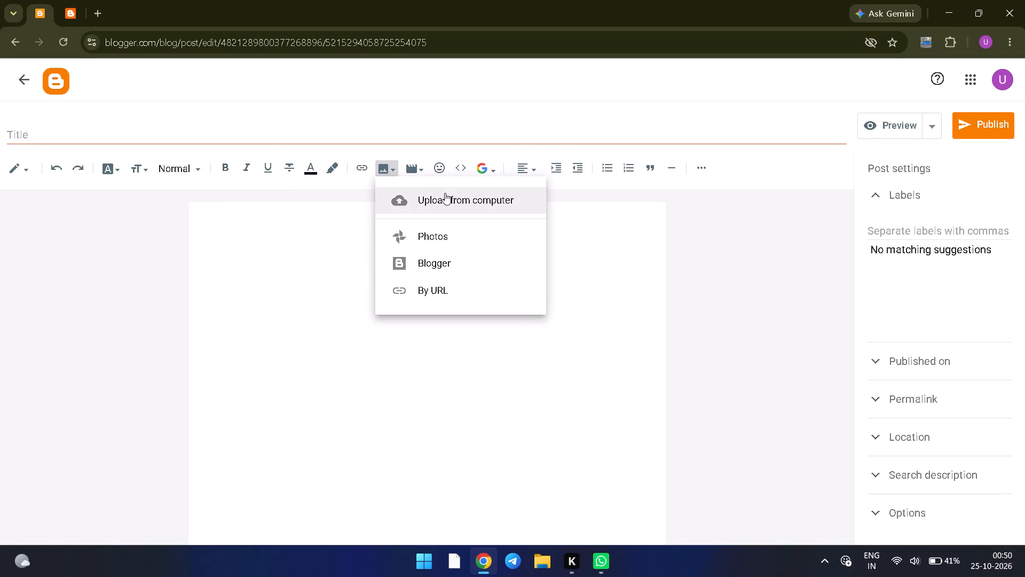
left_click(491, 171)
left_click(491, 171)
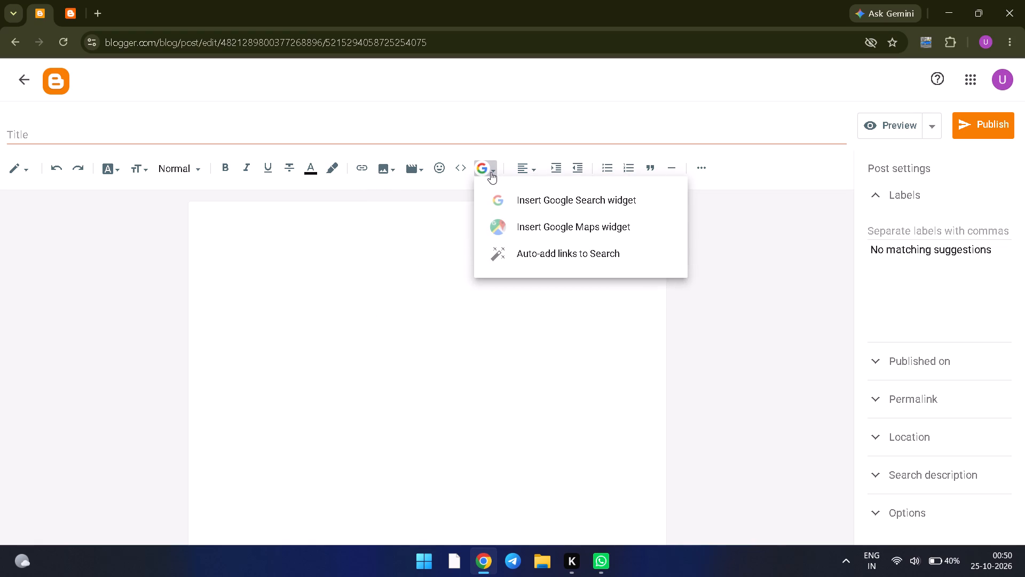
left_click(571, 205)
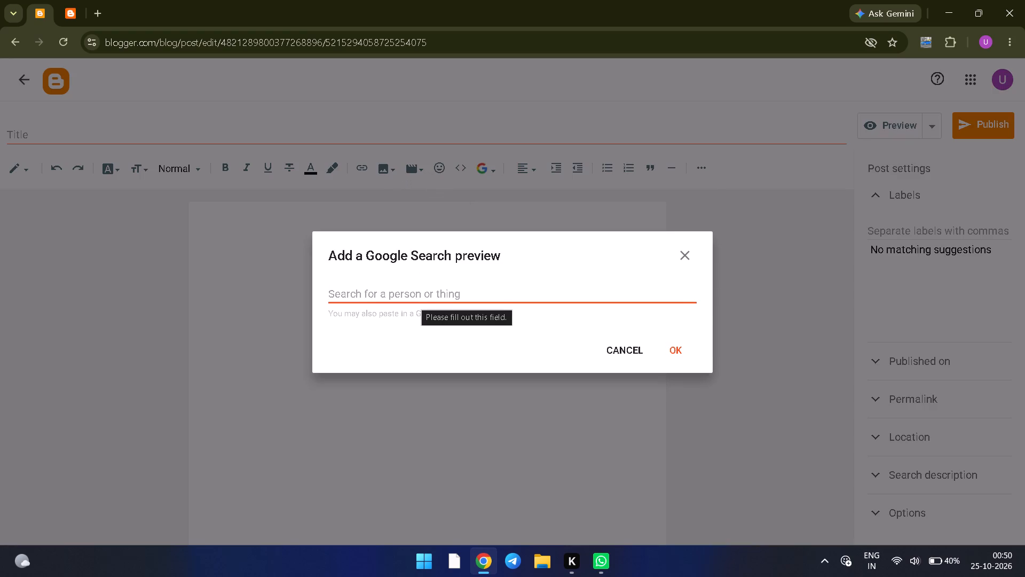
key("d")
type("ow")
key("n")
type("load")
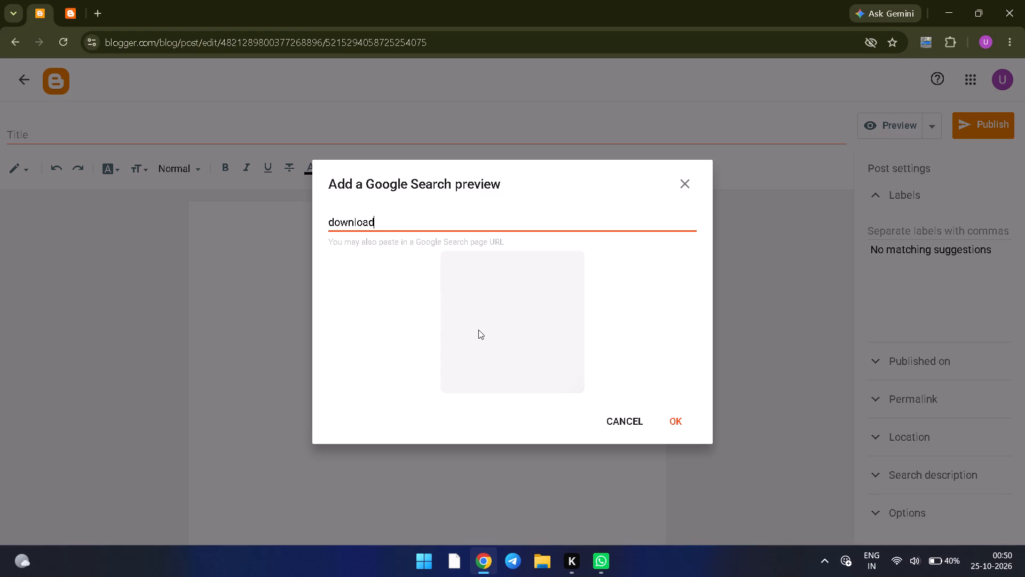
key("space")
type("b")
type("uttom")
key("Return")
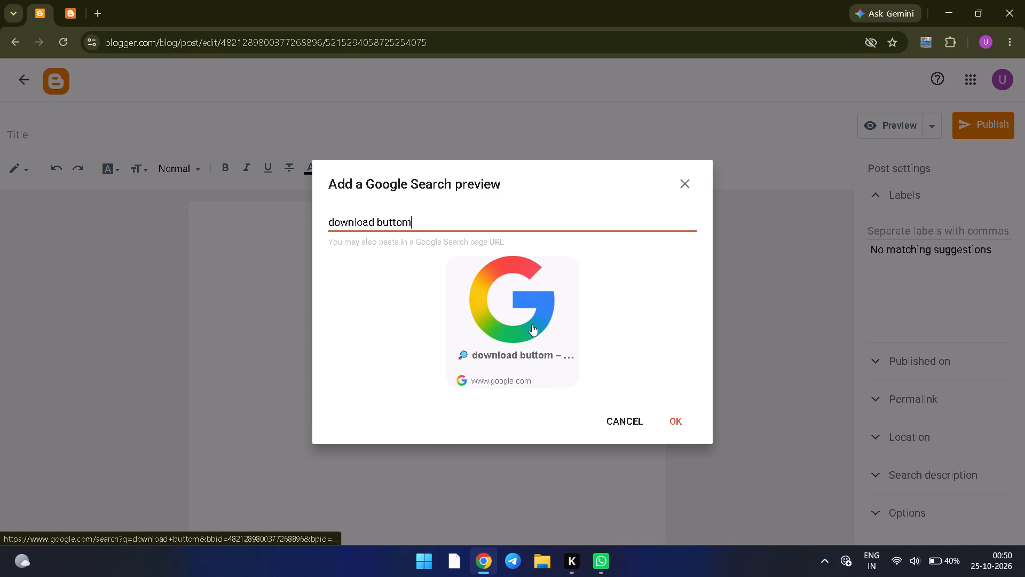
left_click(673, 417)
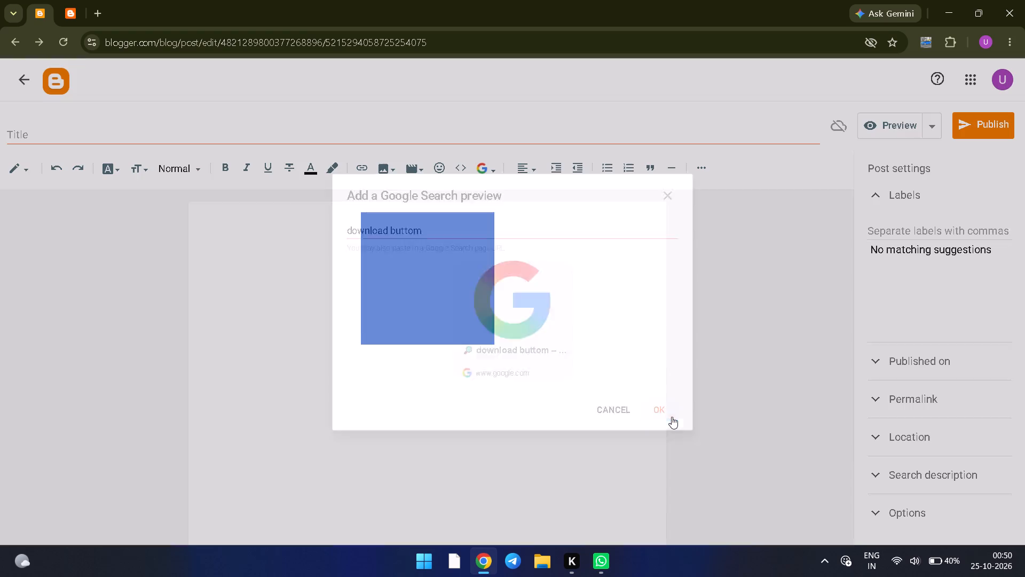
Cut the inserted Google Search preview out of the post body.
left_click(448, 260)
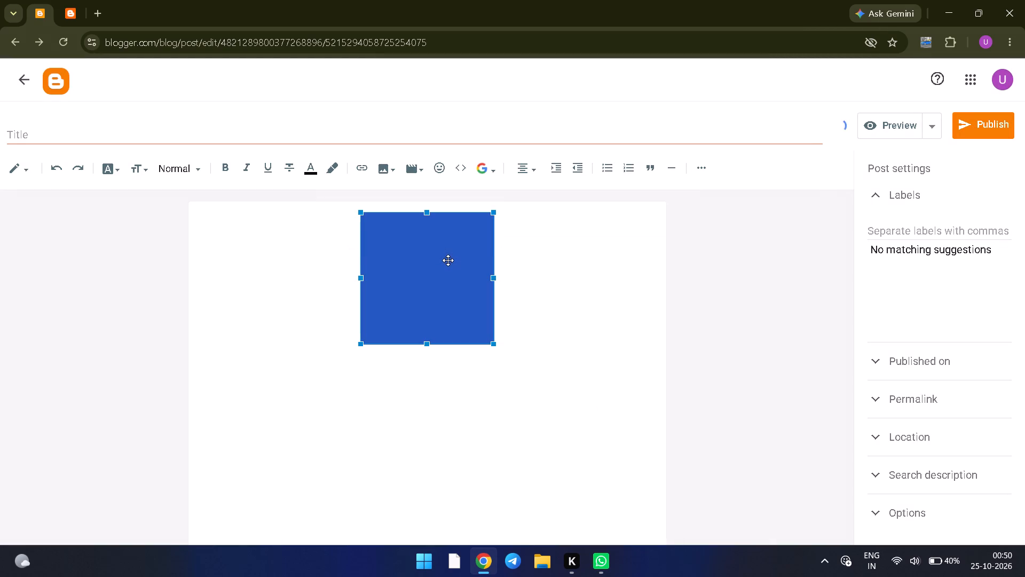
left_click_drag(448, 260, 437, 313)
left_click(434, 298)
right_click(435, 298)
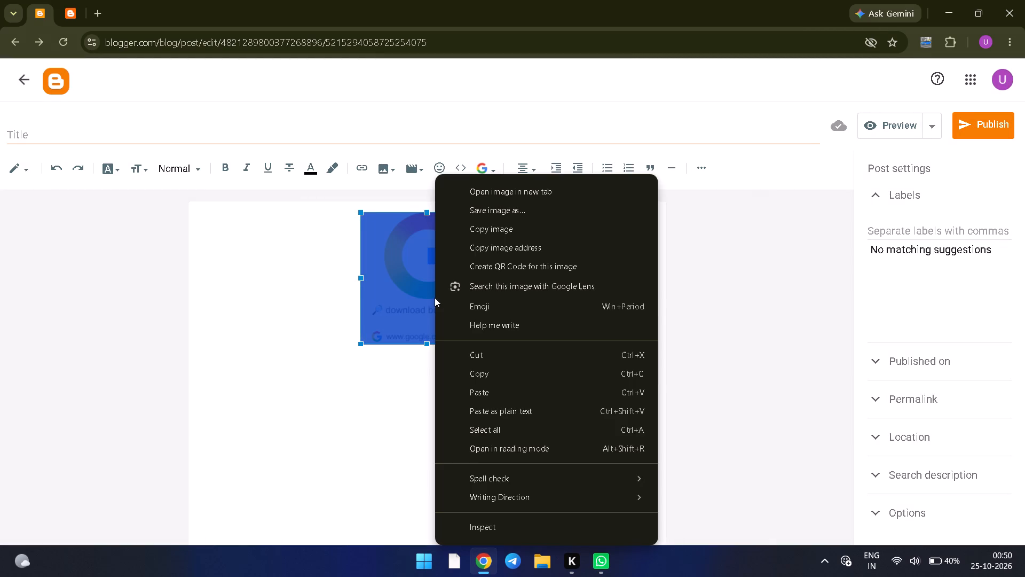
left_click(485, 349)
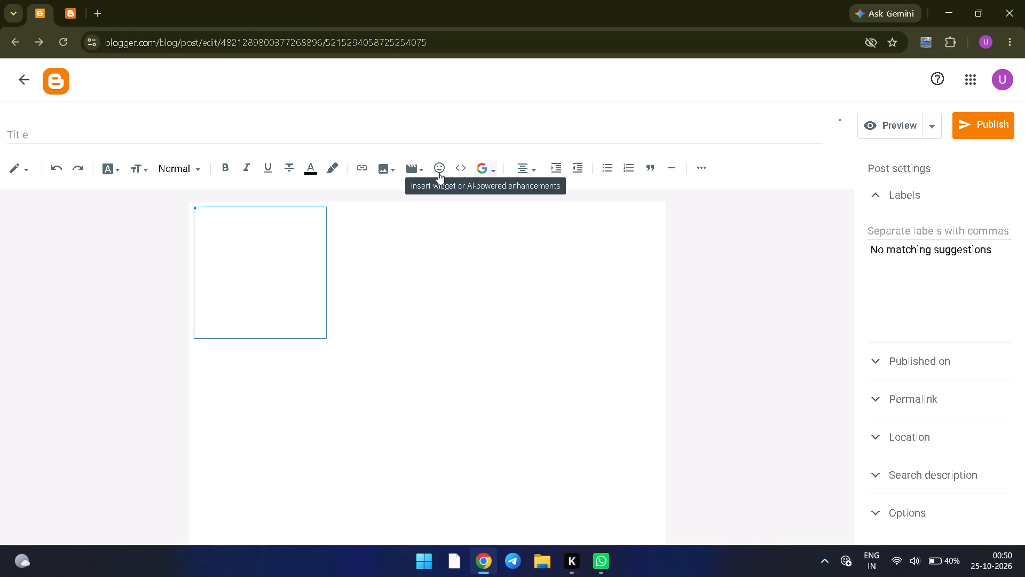
Search Google for "download buttom png" in a new browser tab.
left_click(397, 173)
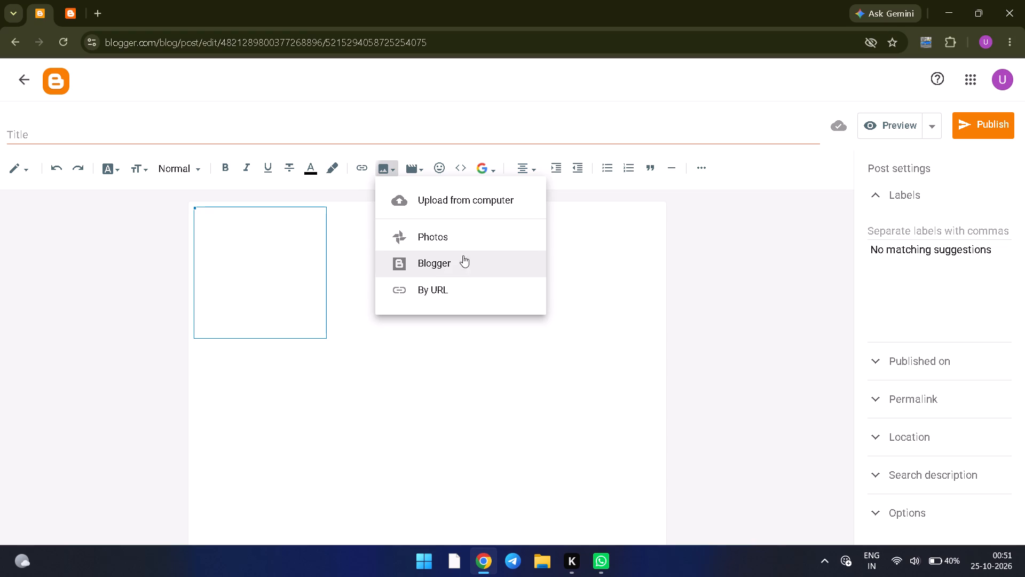
left_click(90, 14)
key("d")
key("o")
key("w")
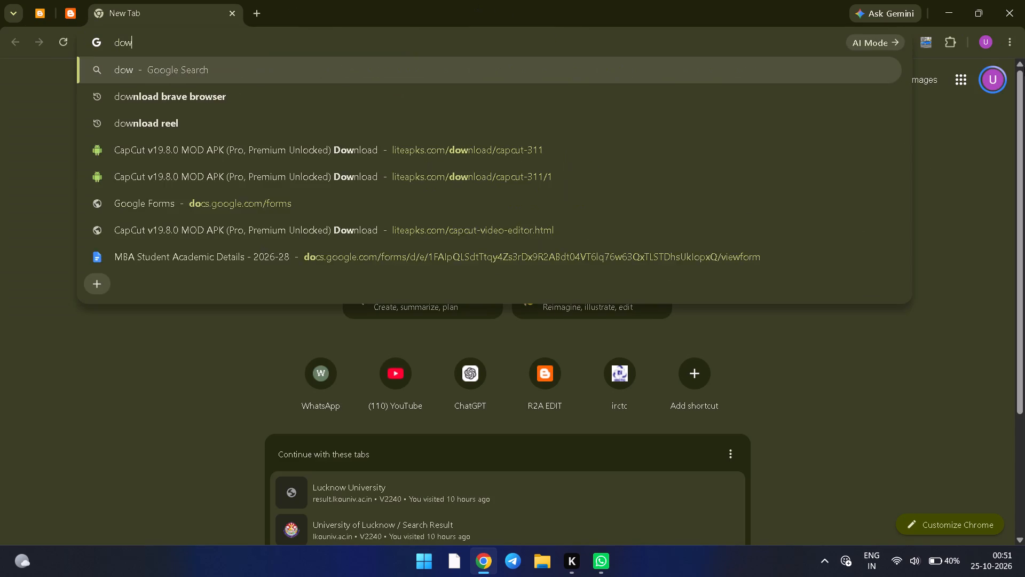
type("nload buttom png")
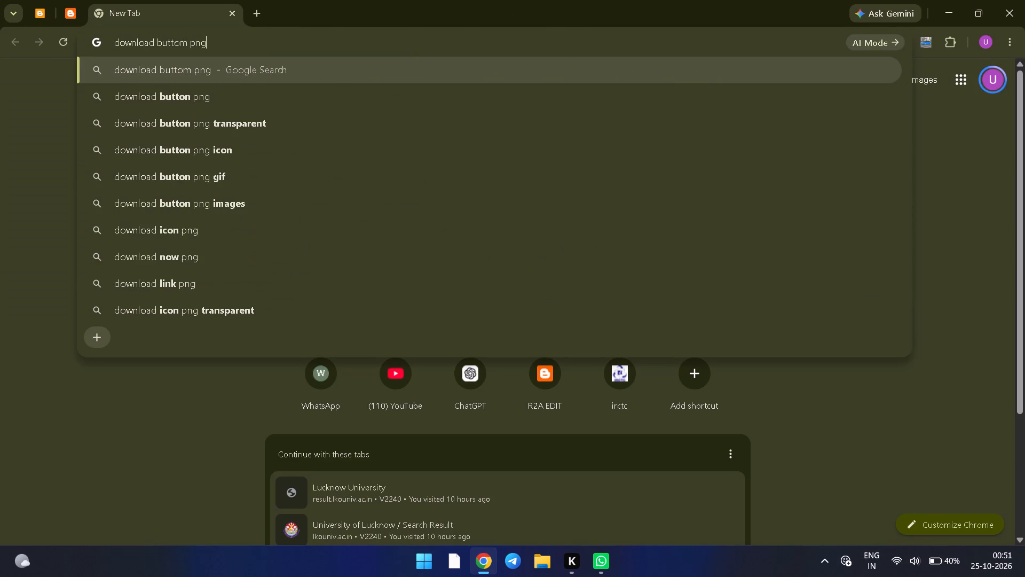
key("Return")
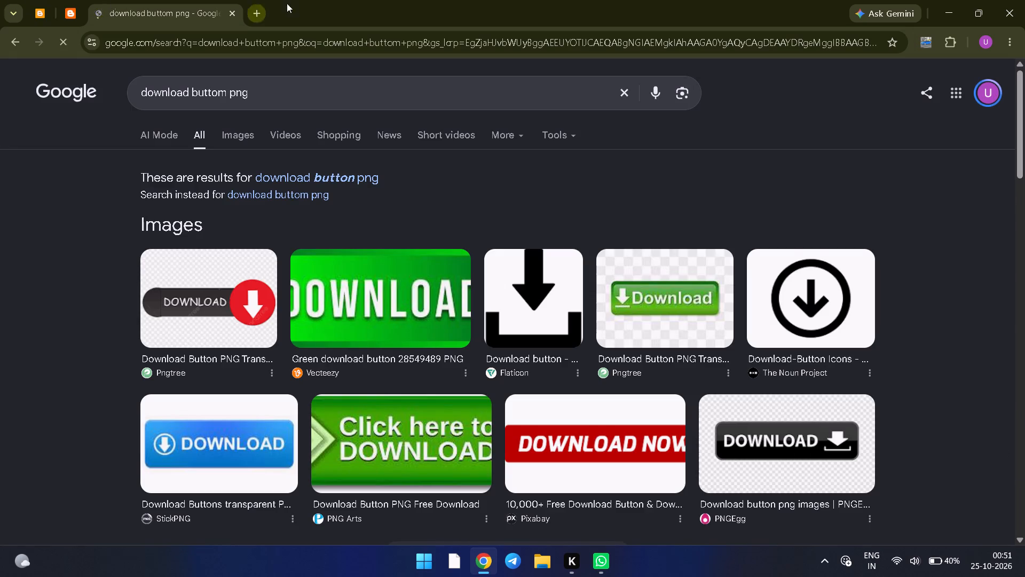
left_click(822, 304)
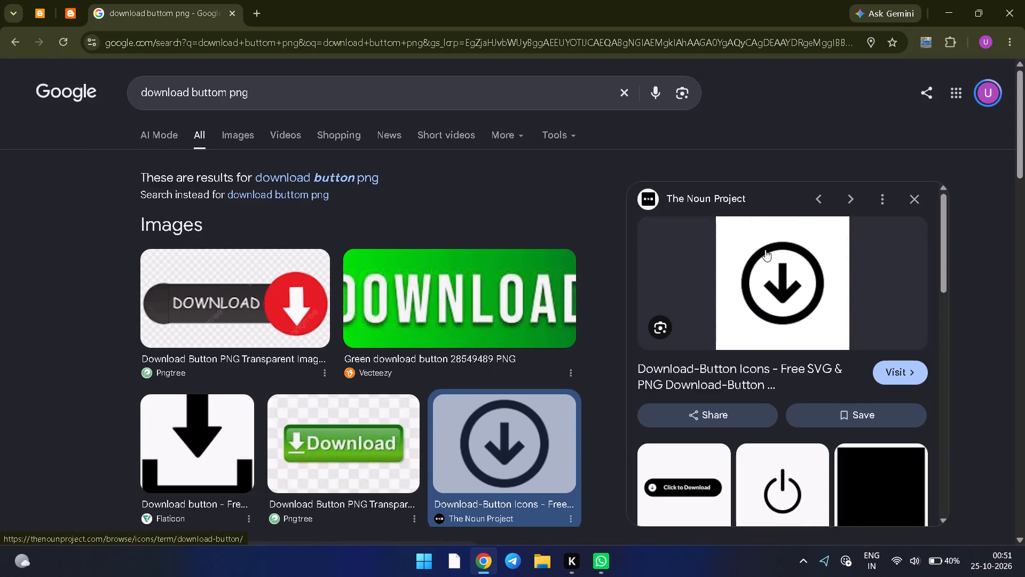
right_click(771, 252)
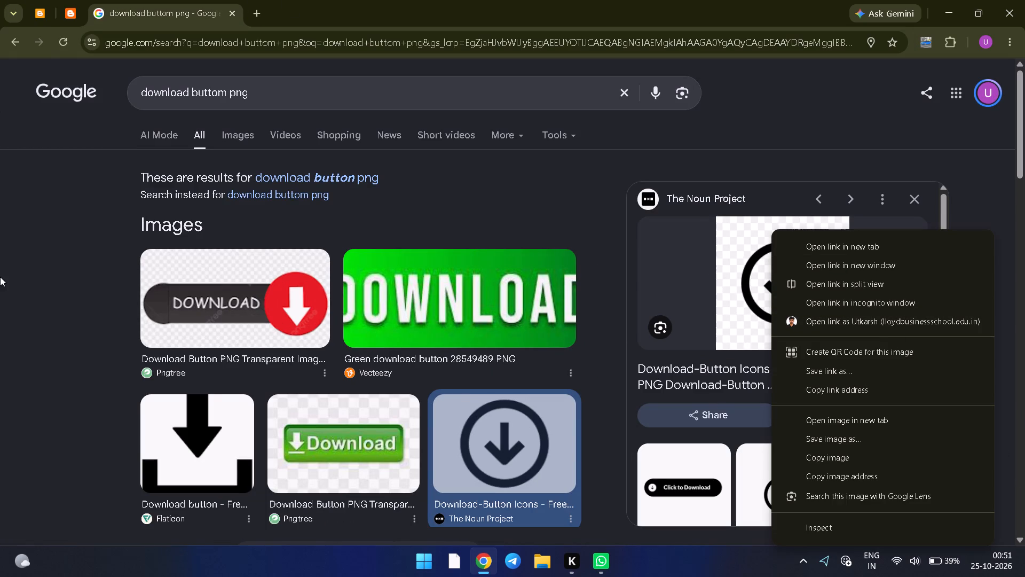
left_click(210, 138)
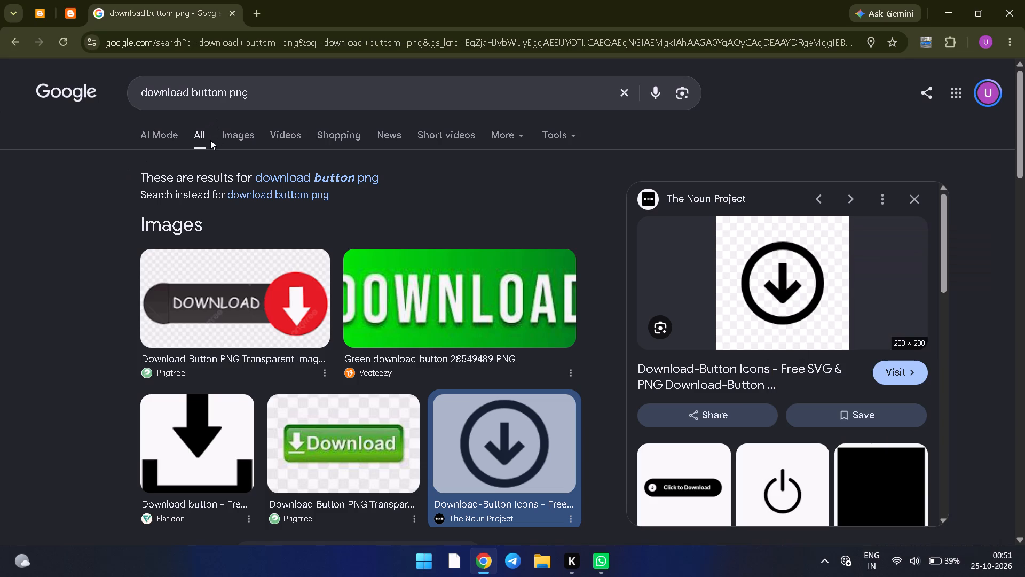
Open the PNGWing search result "Download button png images".
scroll(218, 250, "down", 4)
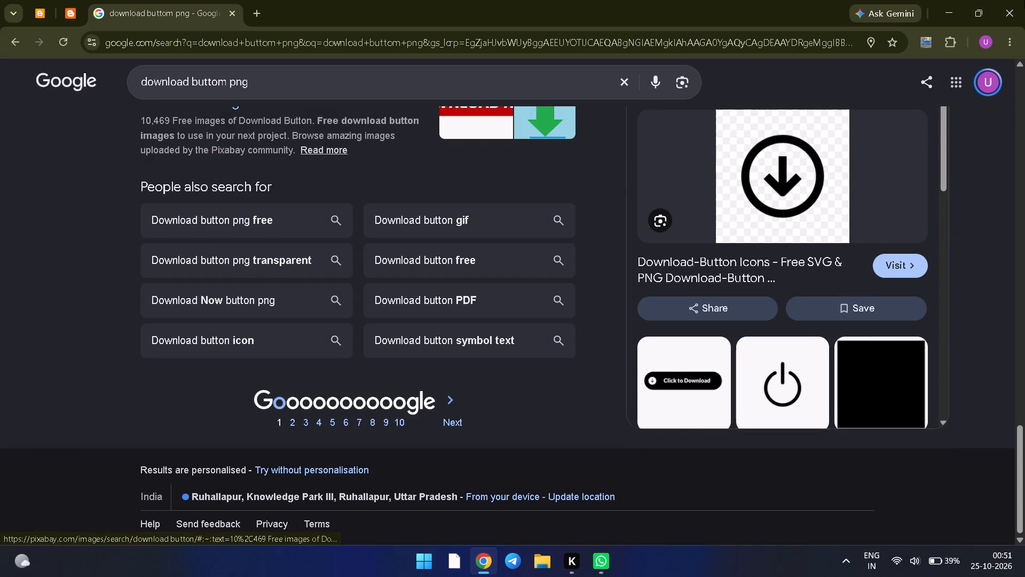
left_click(1015, 430)
left_click_drag(1016, 424, 1022, 428)
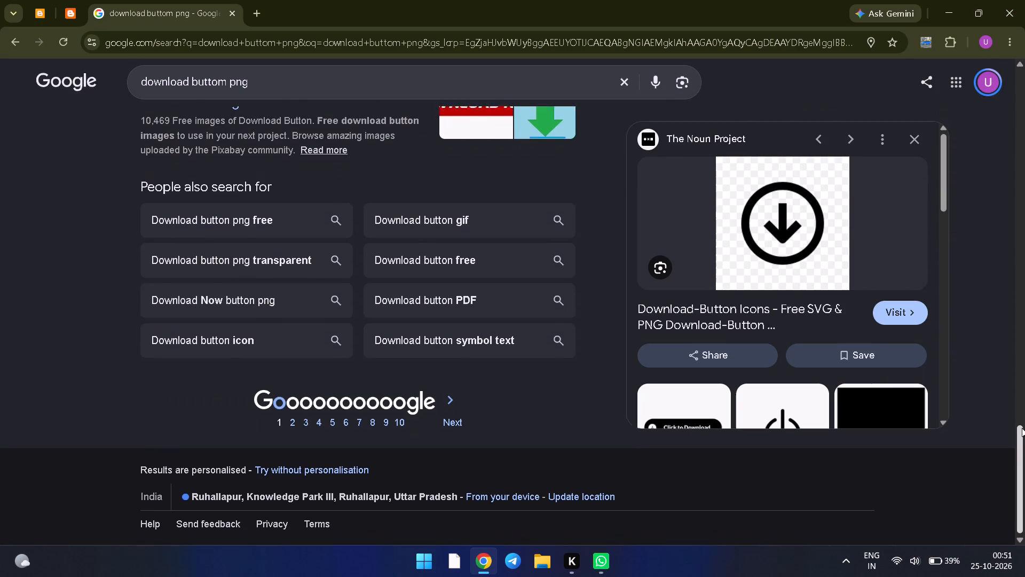
left_click_drag(1022, 428, 1024, 355)
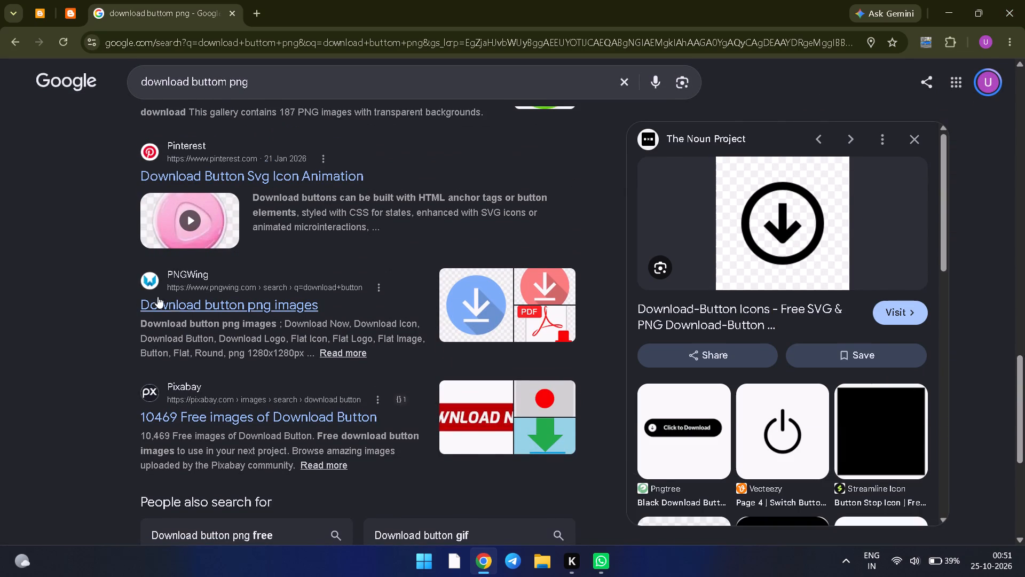
left_click(179, 301)
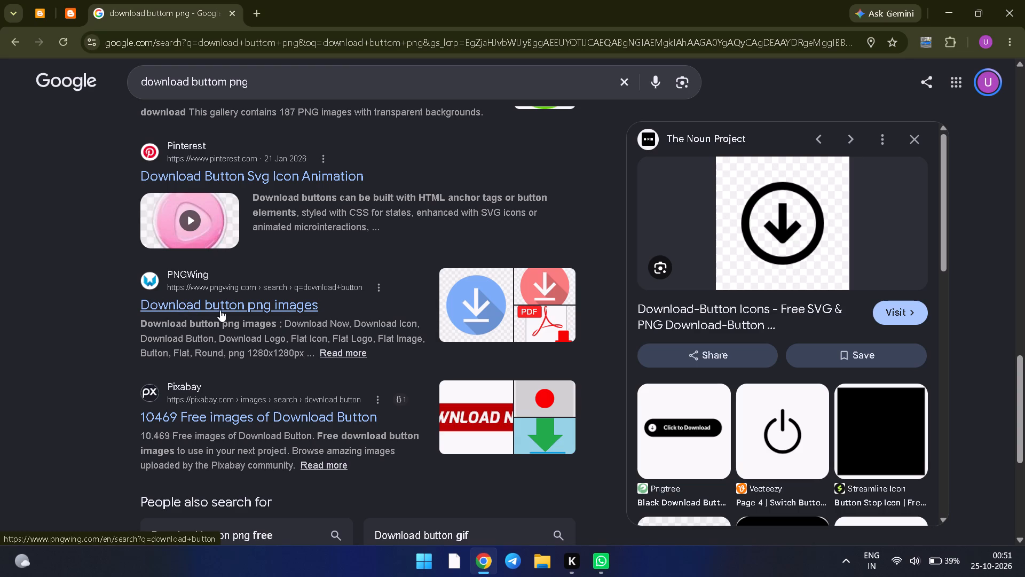
left_click(223, 307)
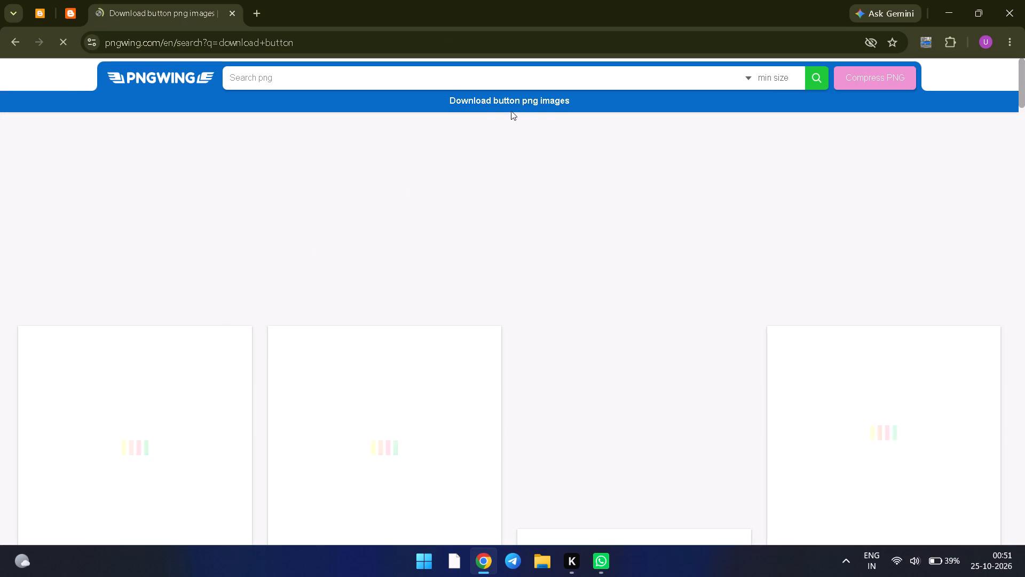
Open the blue round download icon on PNGWing and go to its PNG download page.
right_click(147, 324)
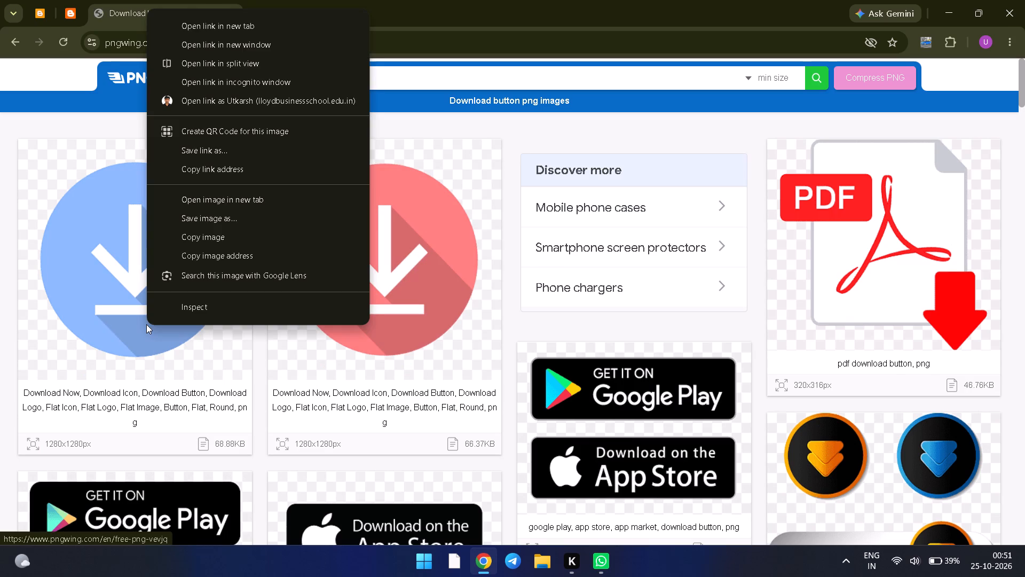
double_click(107, 326)
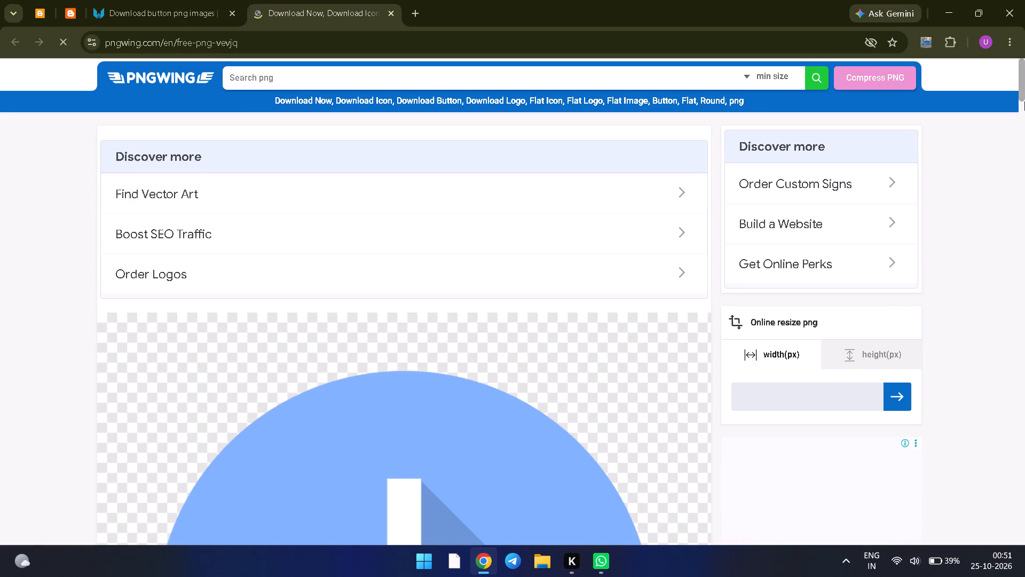
left_click_drag(1024, 92, 1024, 181)
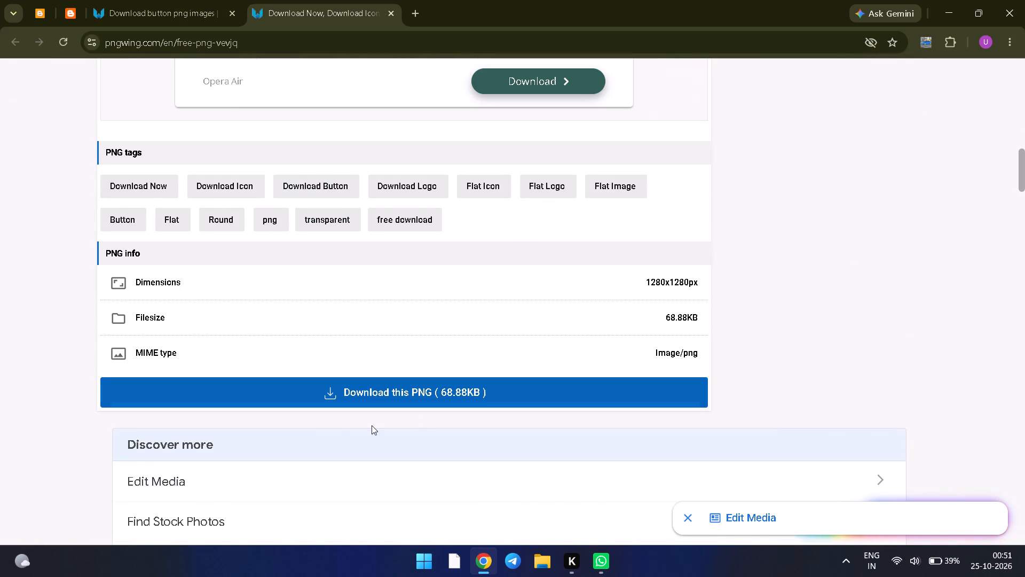
left_click(397, 385)
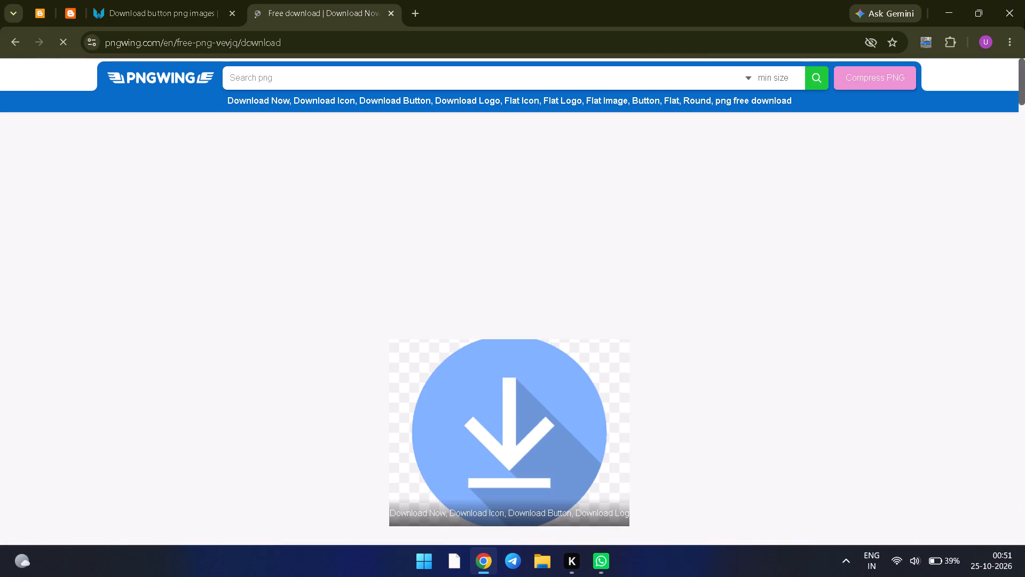
Request the PNG file and complete the verification by selecting the characters in the requested order.
left_click_drag(1019, 86, 1024, 111)
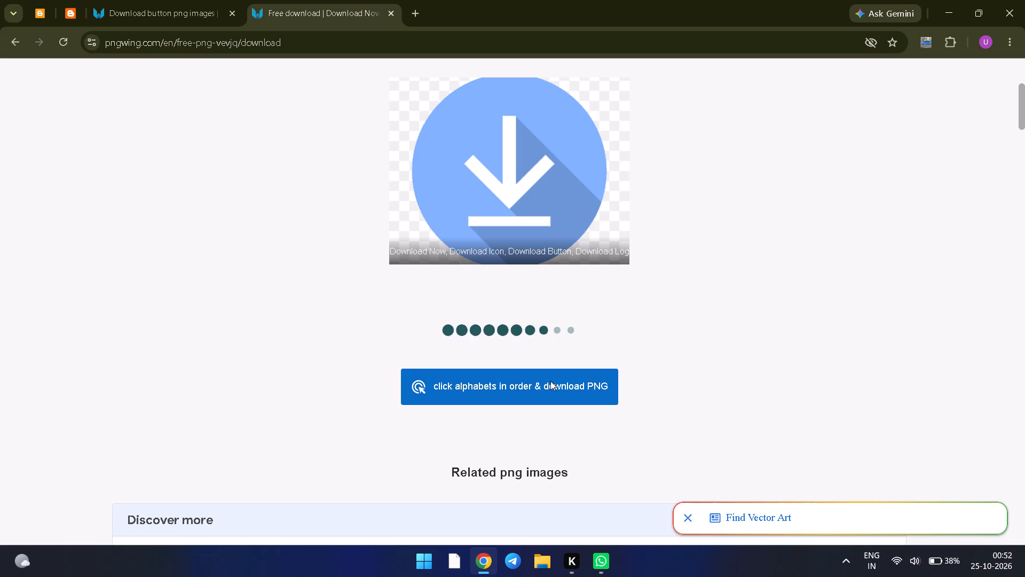
left_click(550, 380)
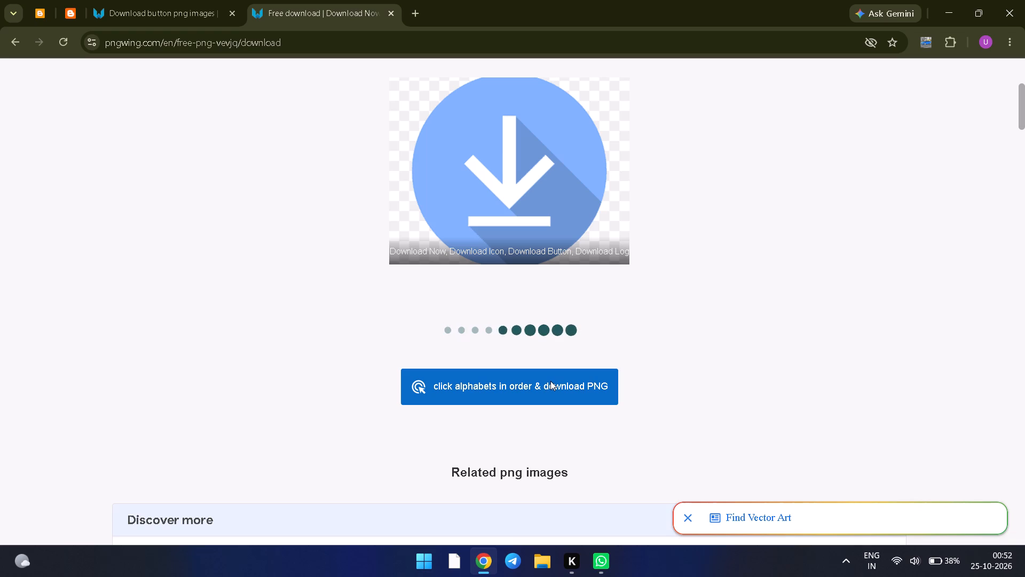
left_click(485, 384)
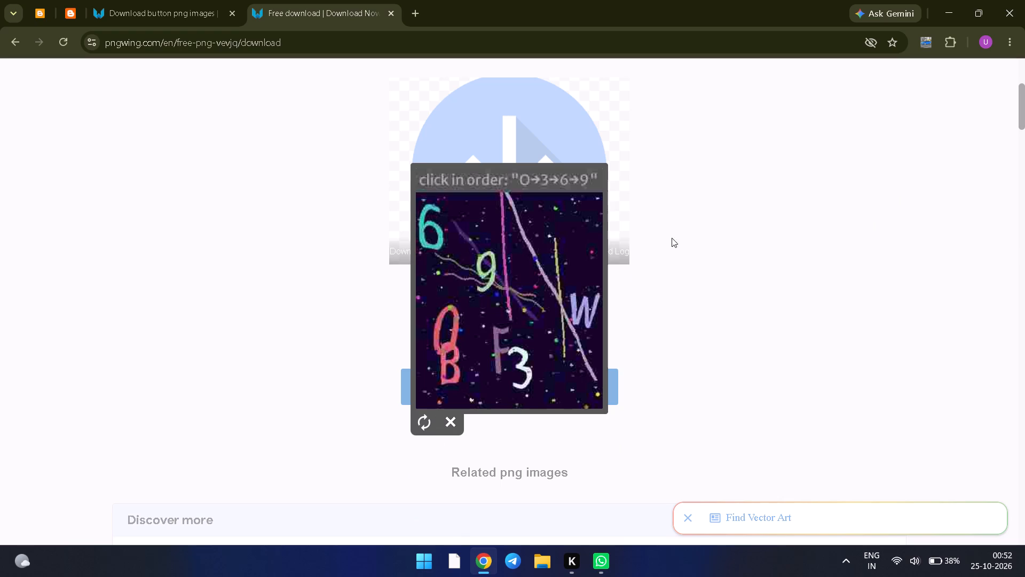
left_click(451, 324)
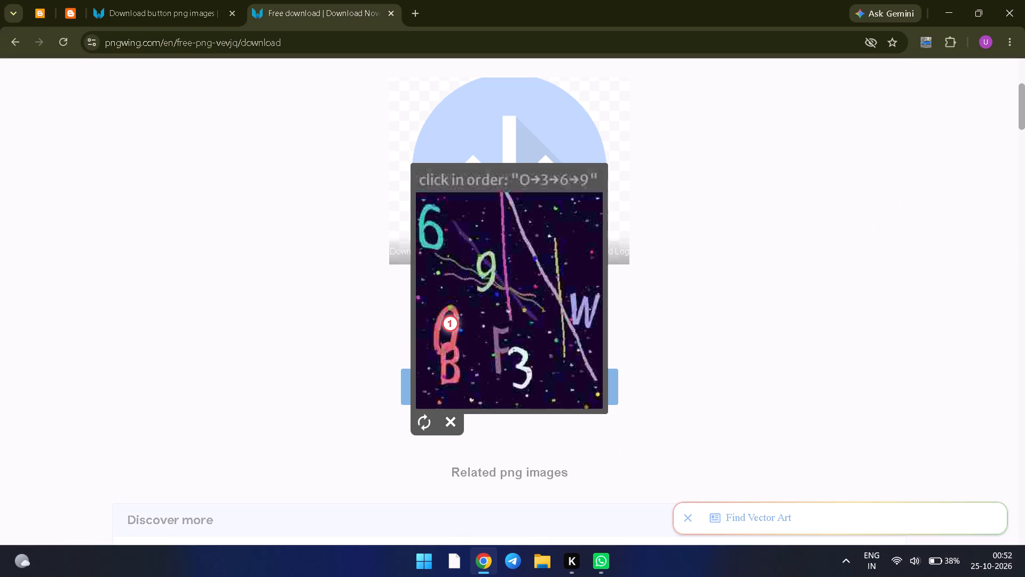
left_click(529, 376)
left_click_drag(431, 239, 445, 253)
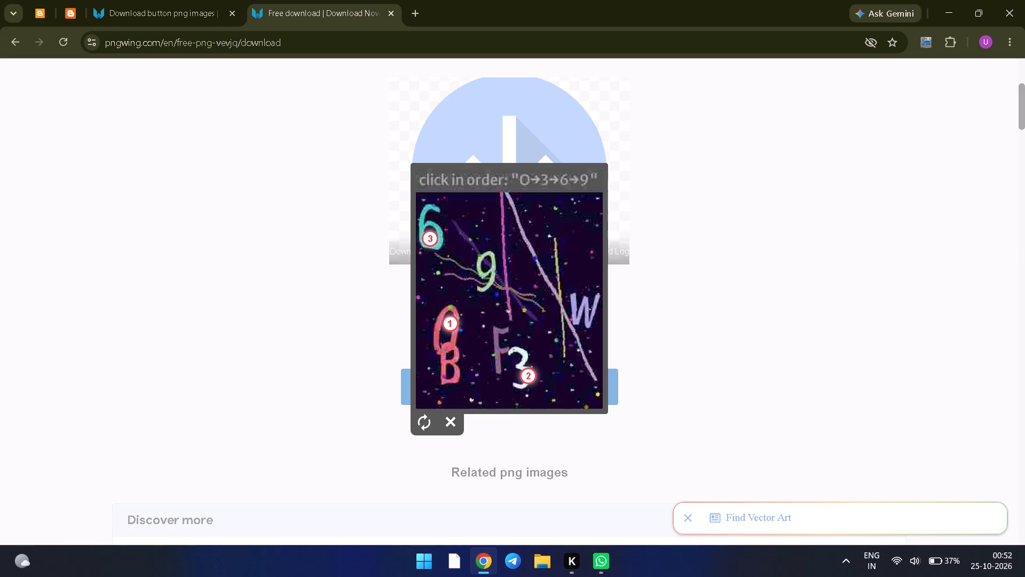
left_click_drag(486, 270, 496, 270)
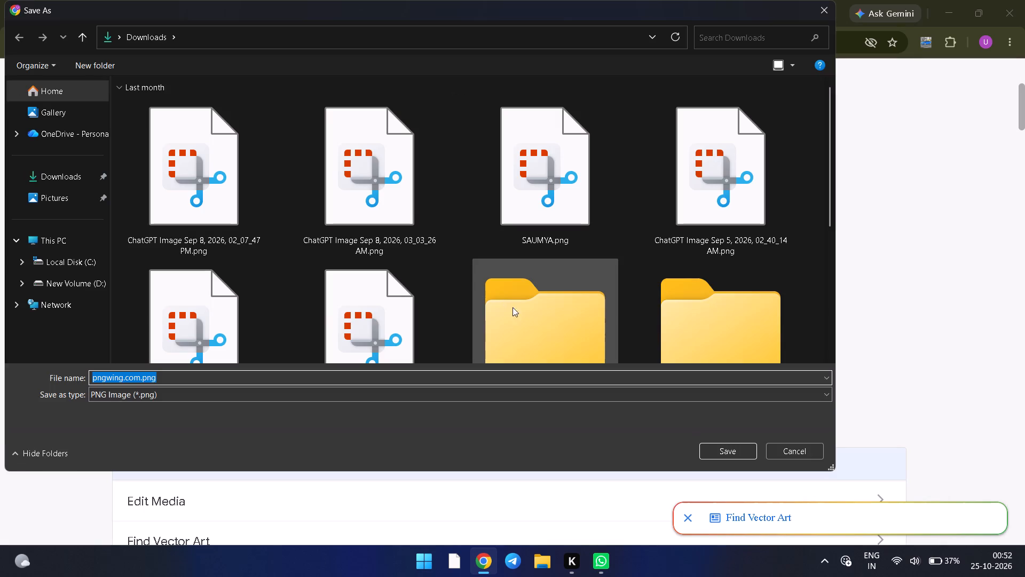
Save the image as pngwing.com.png in the Downloads folder.
left_click(87, 176)
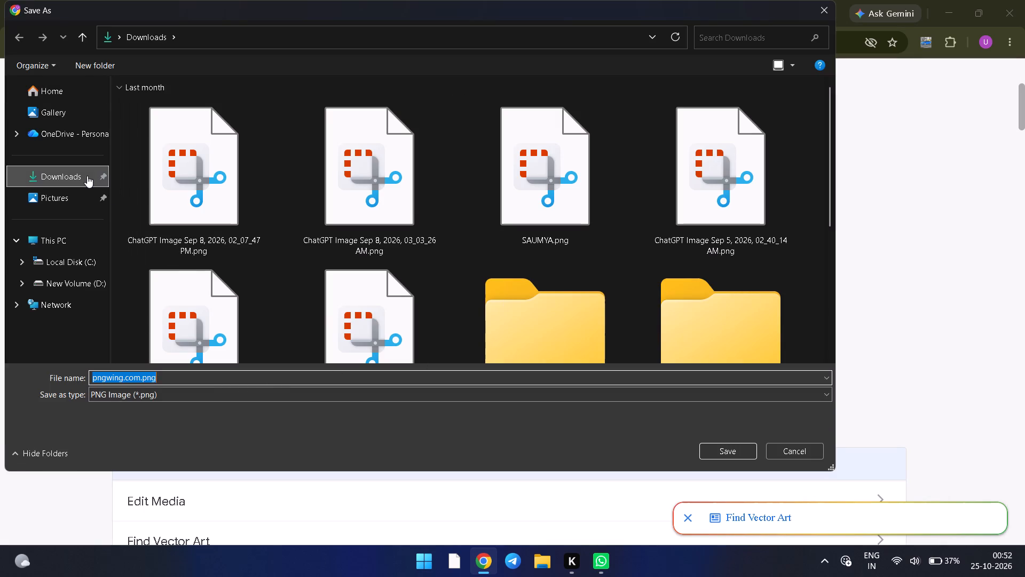
left_click(743, 442)
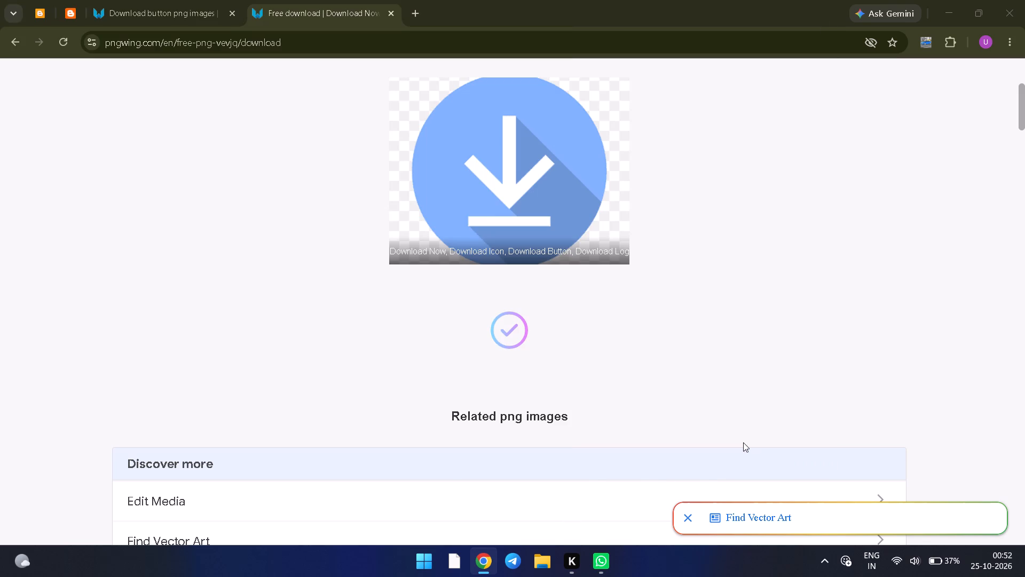
Return to the Blogger post draft and centre-align the empty post body.
left_click(77, 0)
left_click(45, 9)
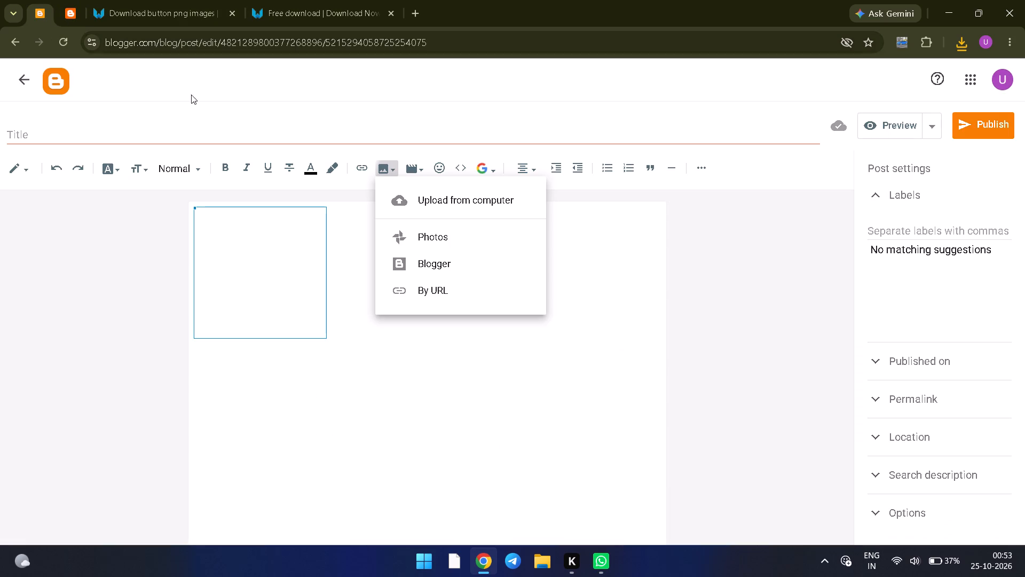
left_click_drag(280, 245, 287, 243)
left_click_drag(443, 258, 448, 258)
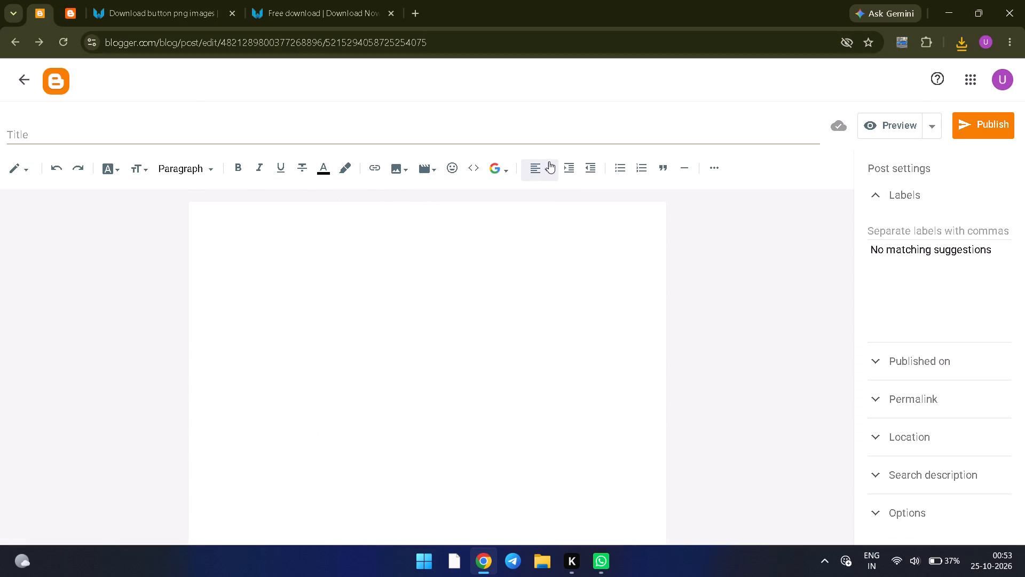
left_click(542, 173)
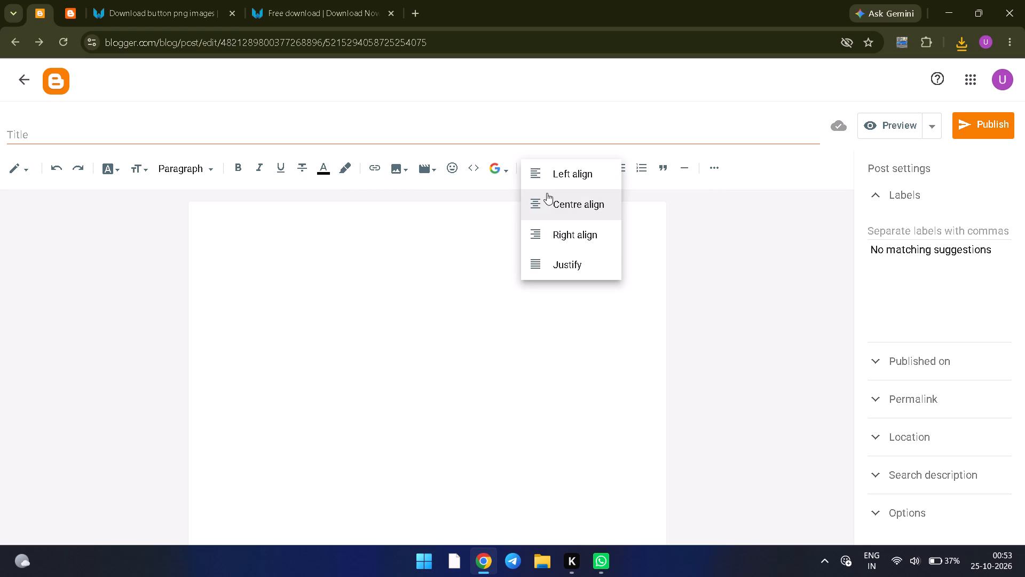
left_click(557, 208)
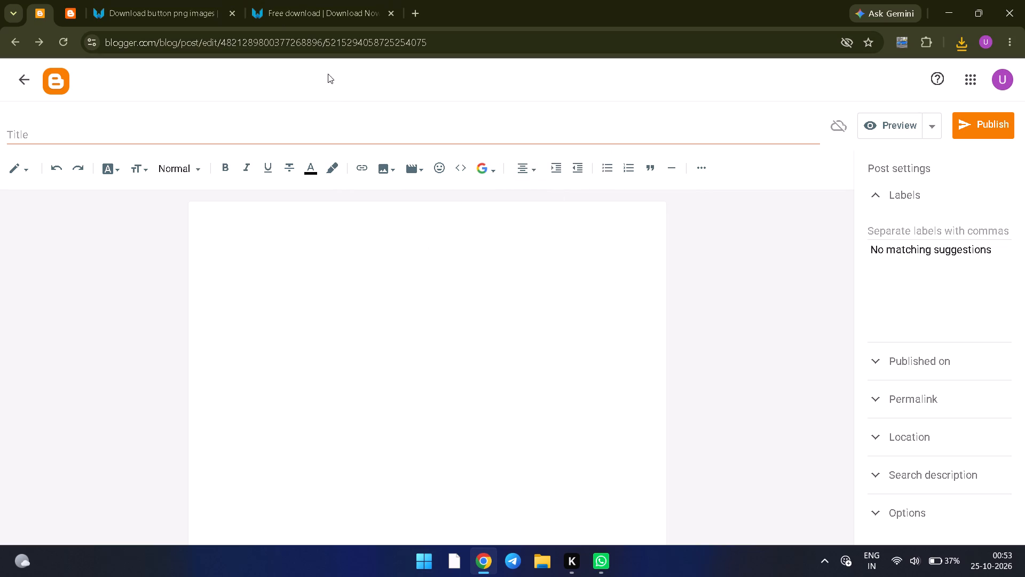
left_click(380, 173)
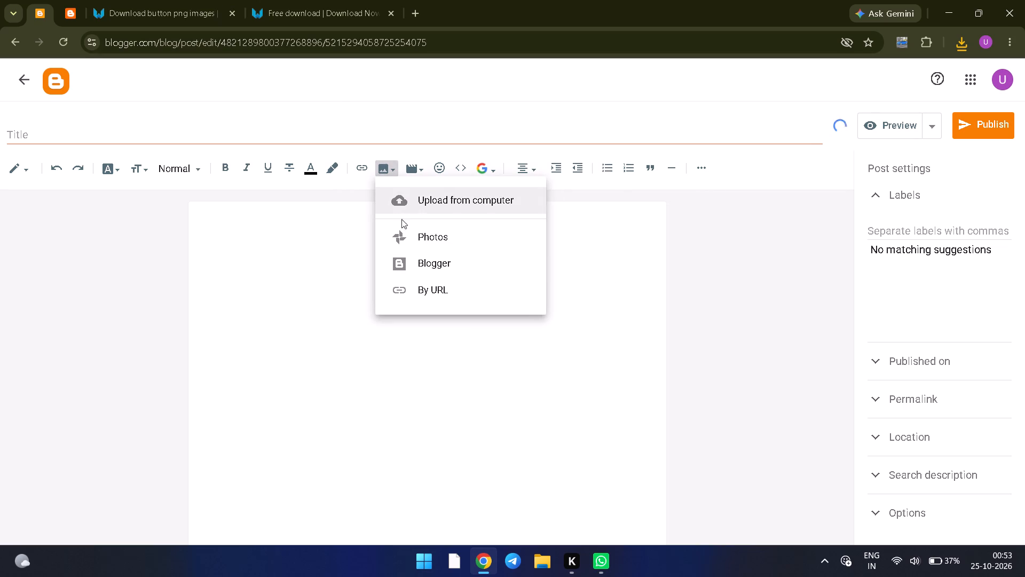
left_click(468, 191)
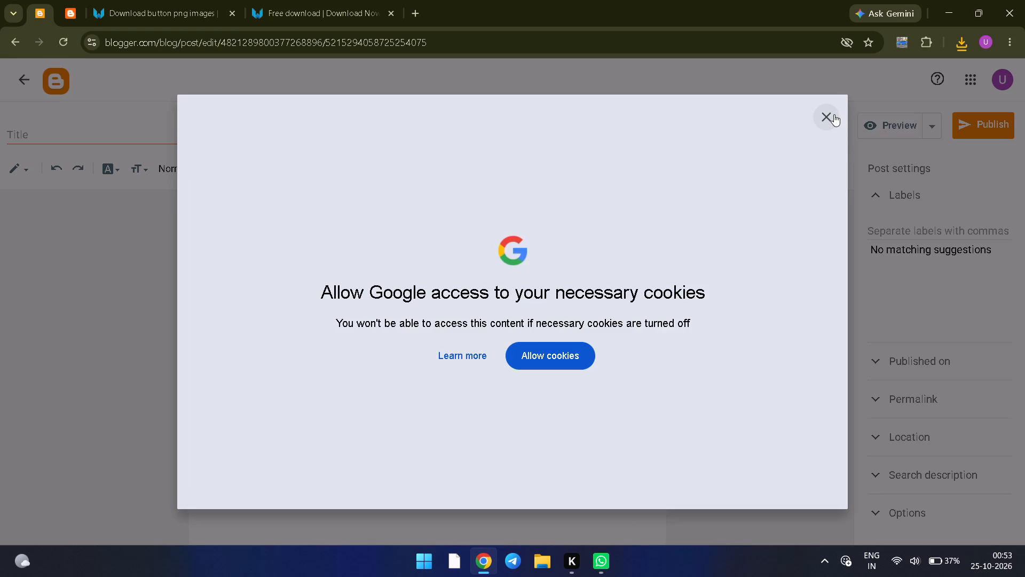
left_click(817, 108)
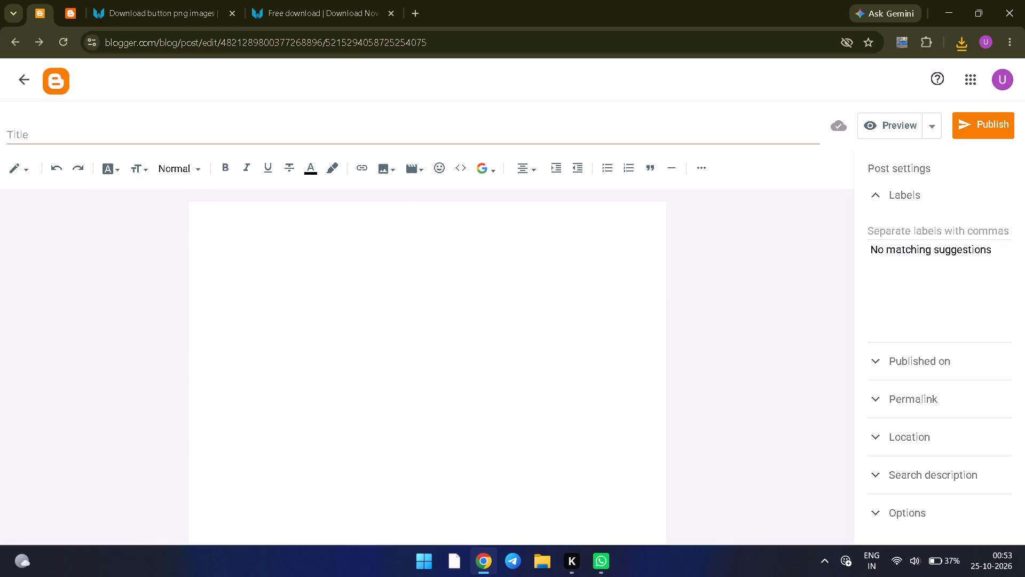
Insert pngwing.com.png from the Downloads folder into the post, allowing Google access to the necessary cookies for the upload.
left_click_drag(393, 168, 402, 169)
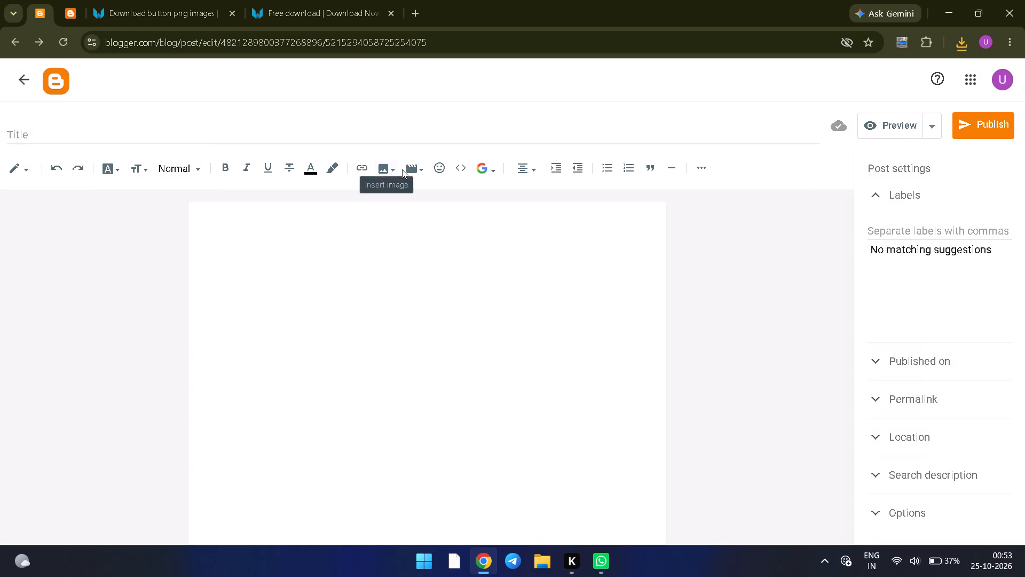
left_click(391, 170)
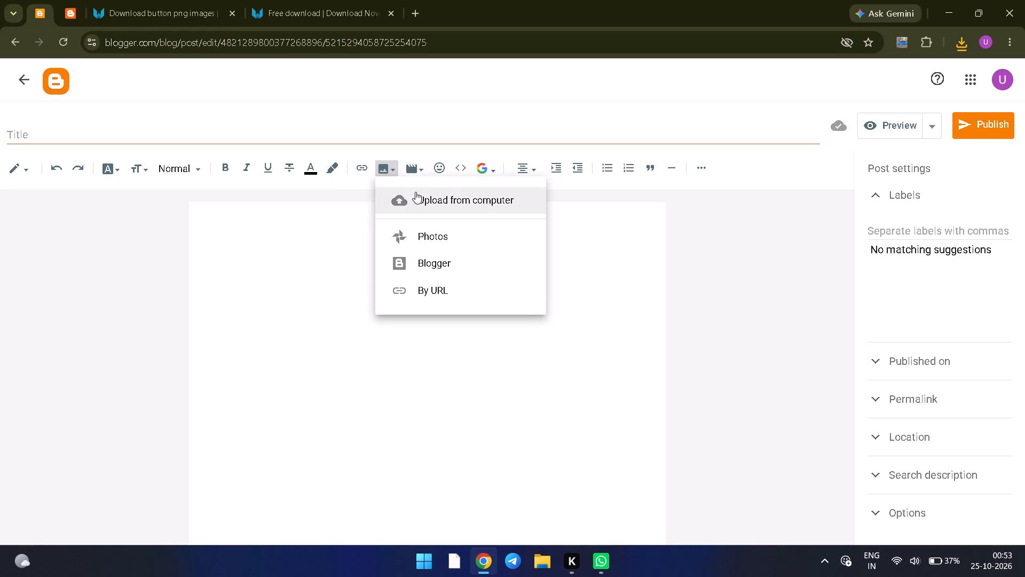
left_click(417, 192)
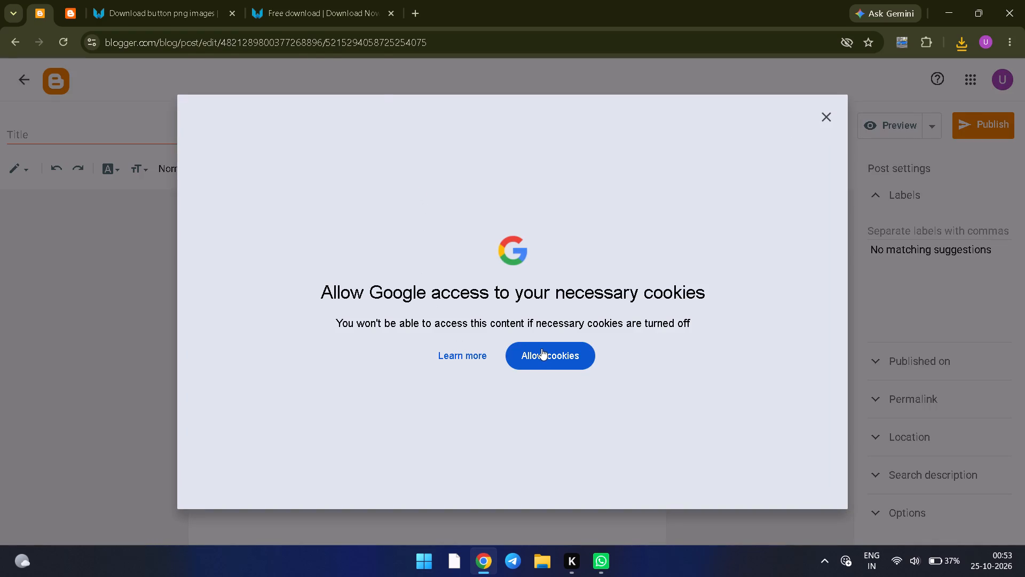
left_click(541, 347)
left_click(305, 171)
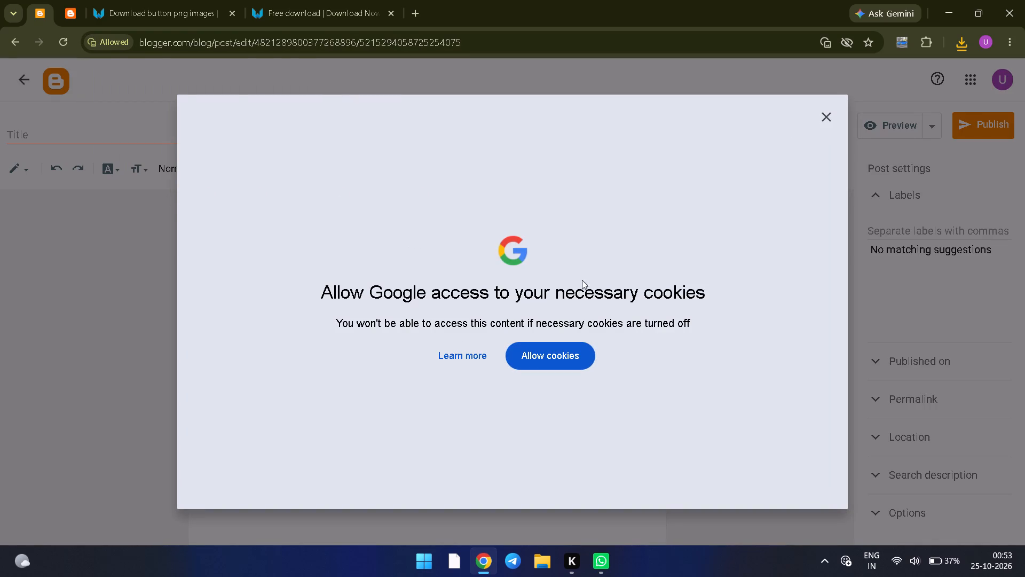
left_click(509, 357)
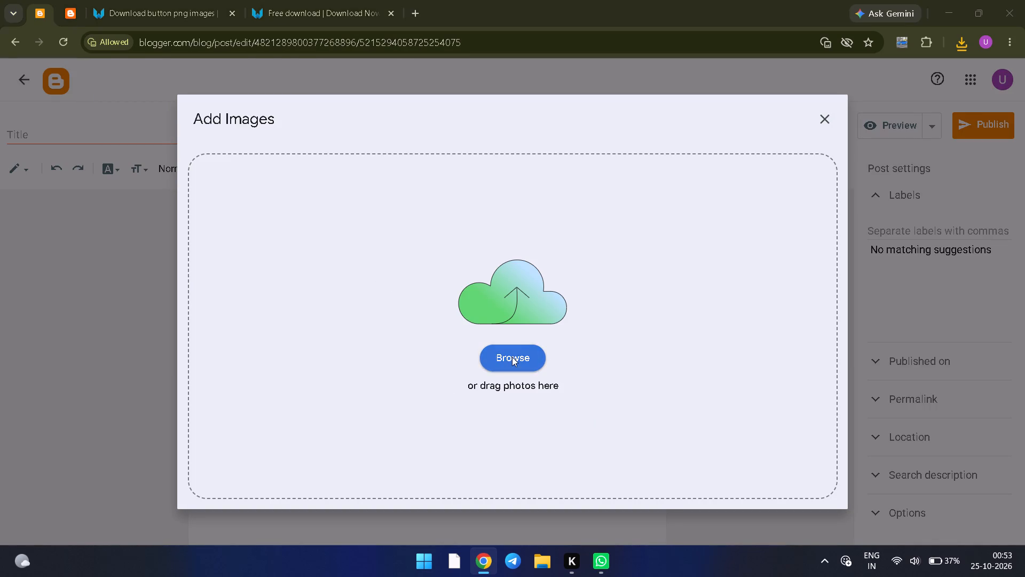
left_click(162, 176)
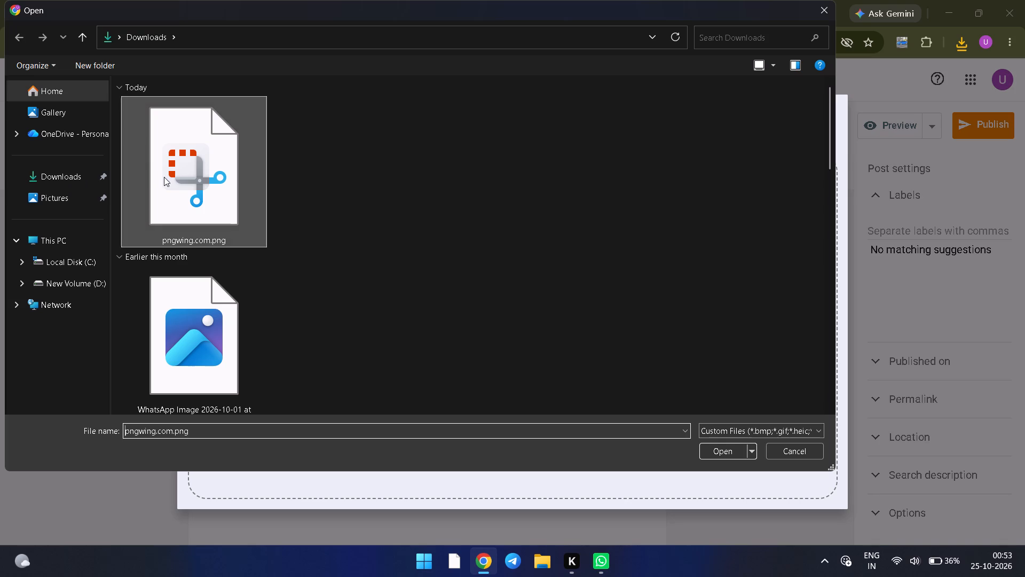
left_click(704, 443)
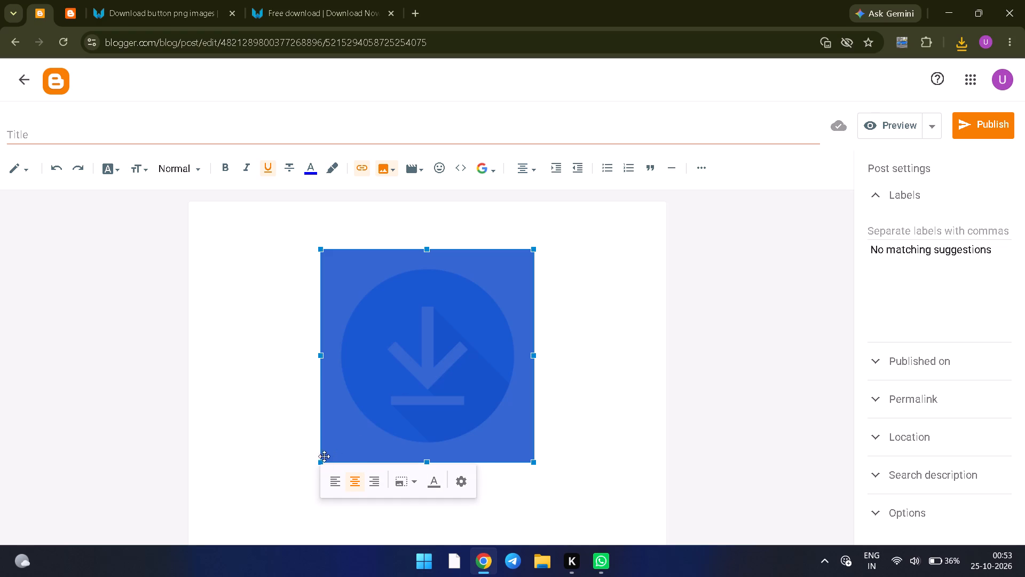
Open the inserted download image's link for editing and try to replace its address with a pasted link.
left_click(365, 160)
left_click(361, 166)
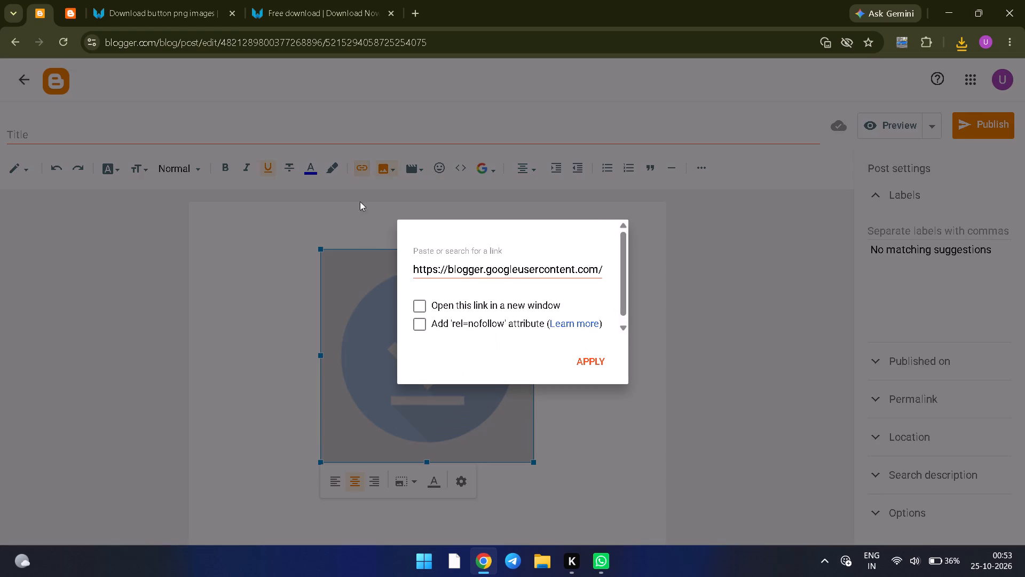
left_click(461, 270)
double_click(461, 269)
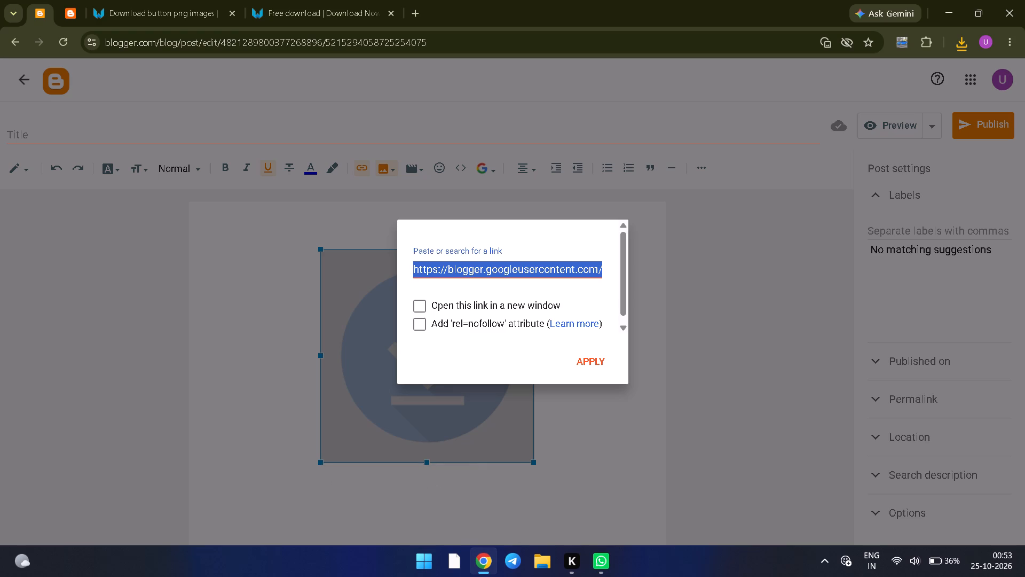
key("ctrl+v")
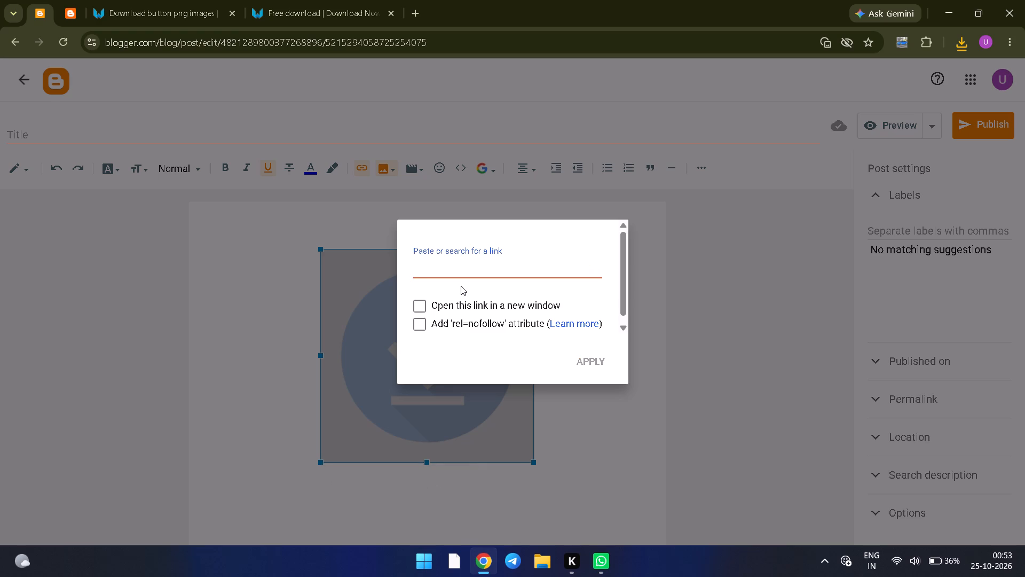
key("ctrl+v")
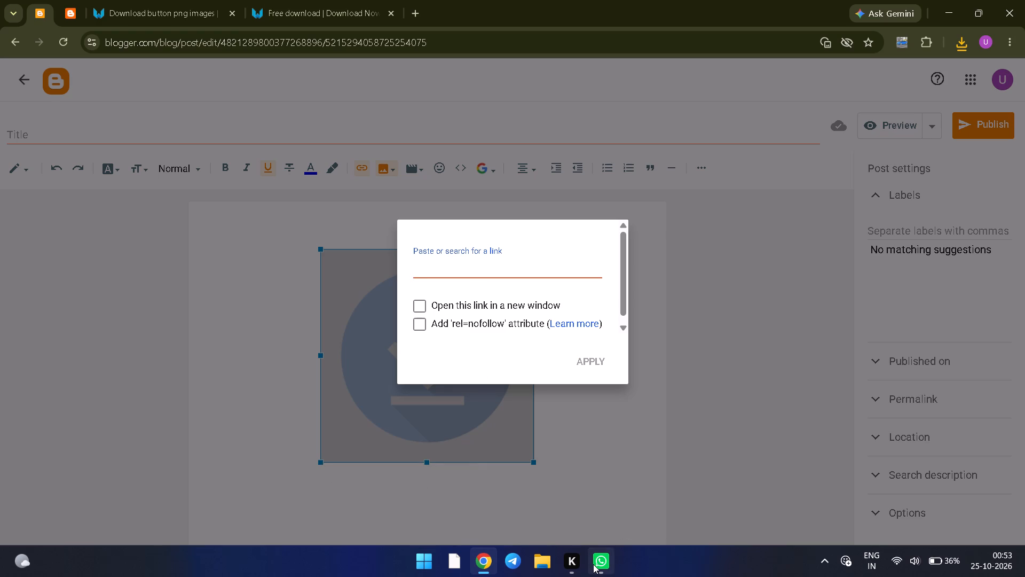
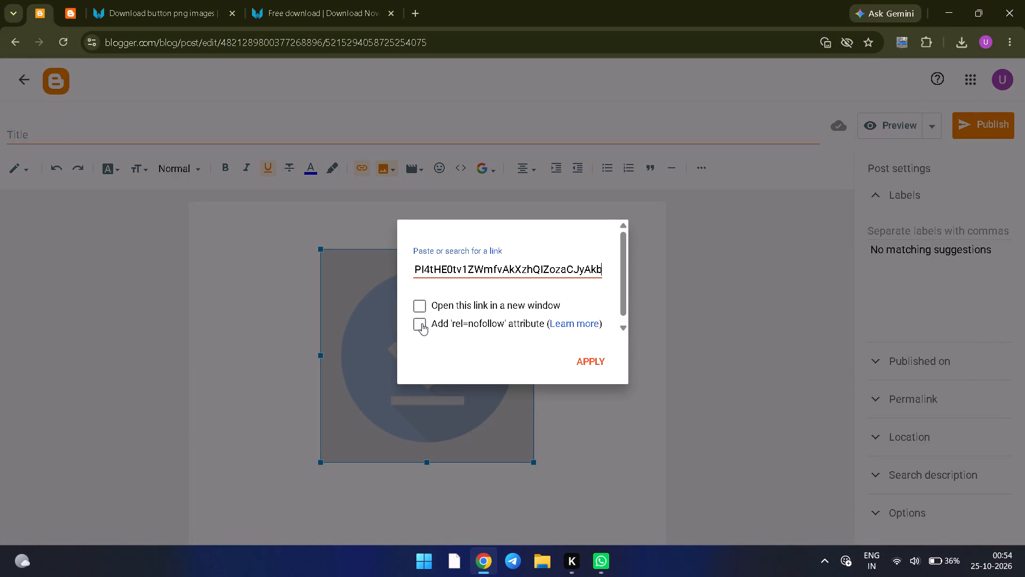
Apply the pasted Google Drive folder address as the download image's link and deselect the image.
left_click_drag(595, 346, 605, 342)
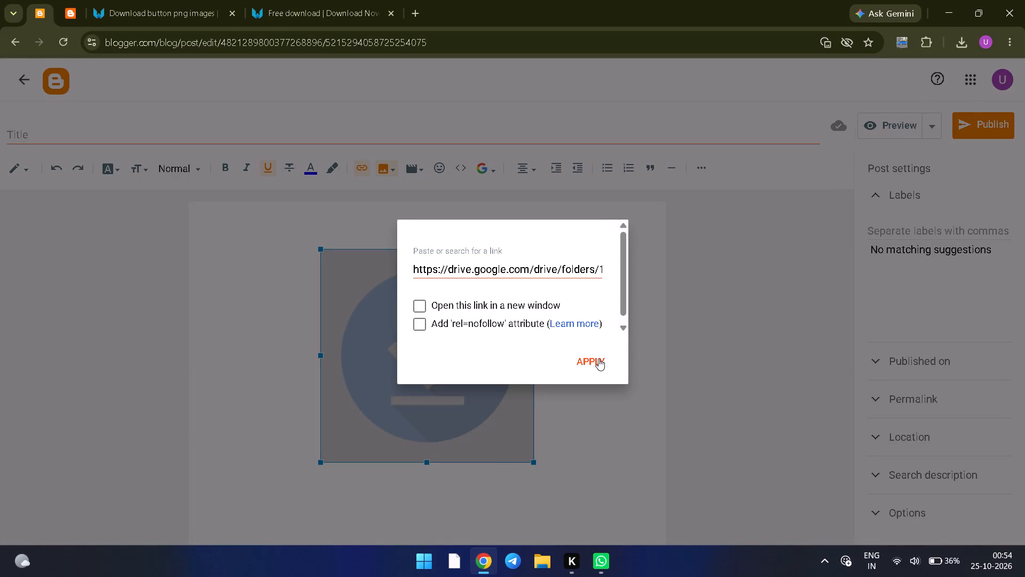
left_click(598, 358)
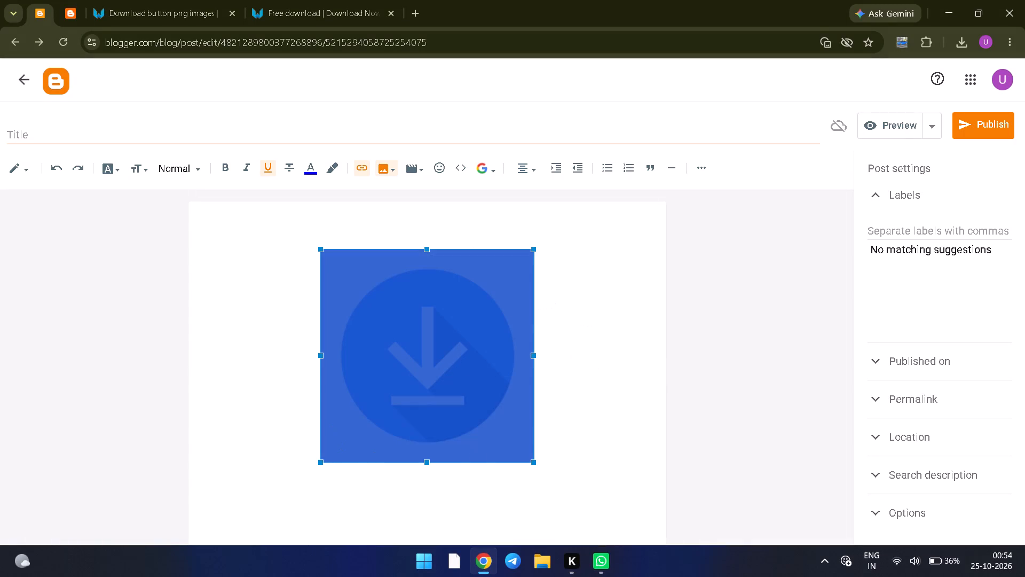
left_click(291, 347)
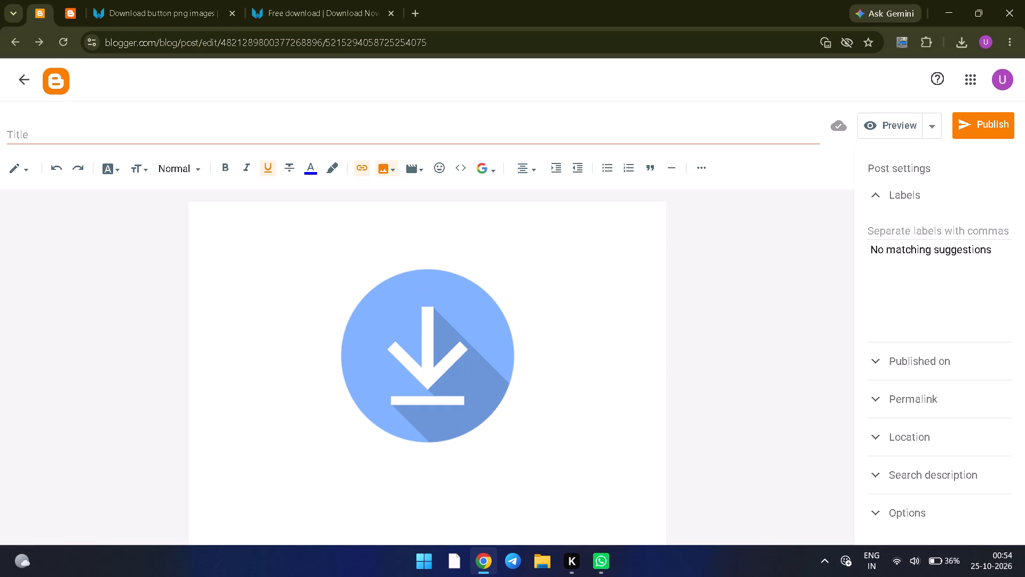
Add blank lines above the download image in the post body.
left_click(376, 237)
left_click(304, 256)
left_click(304, 258)
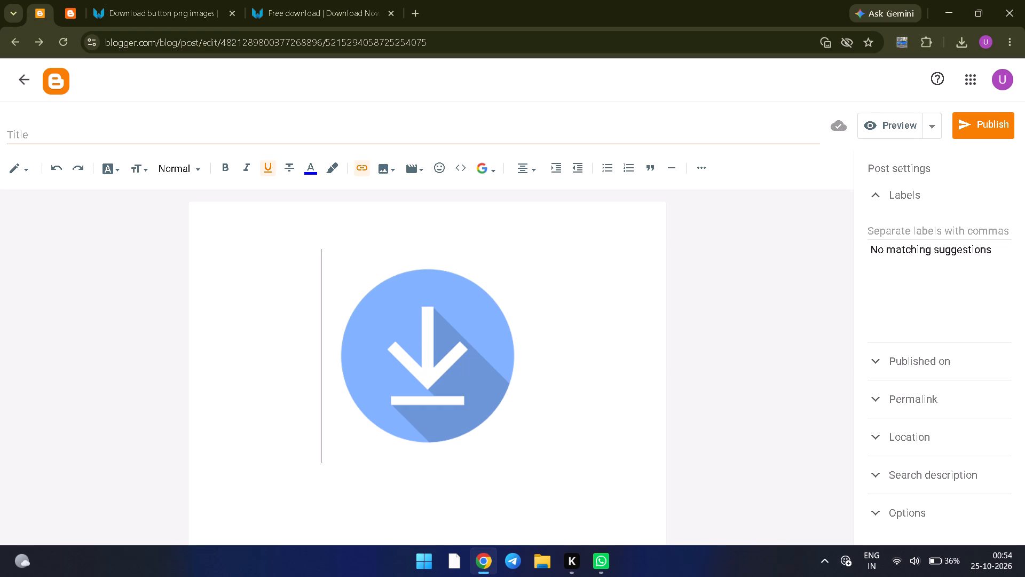
key("Return")
key("Return")
key("Return")
key("Return")
key("Return")
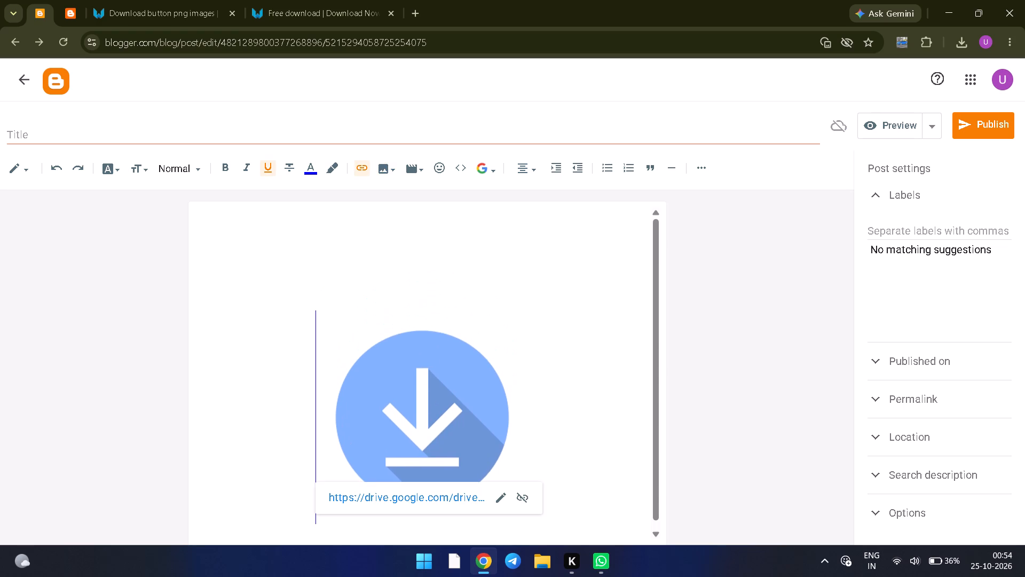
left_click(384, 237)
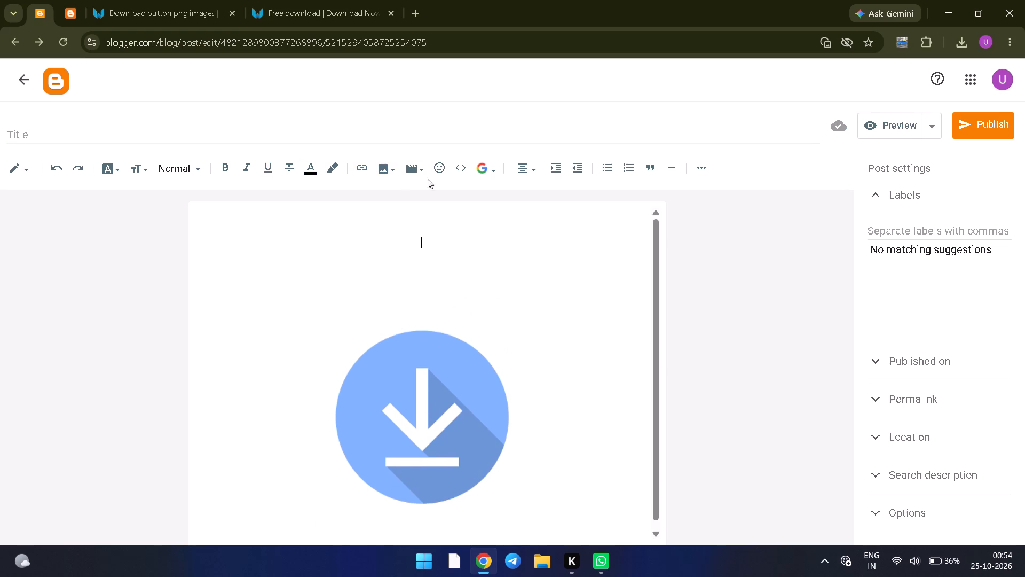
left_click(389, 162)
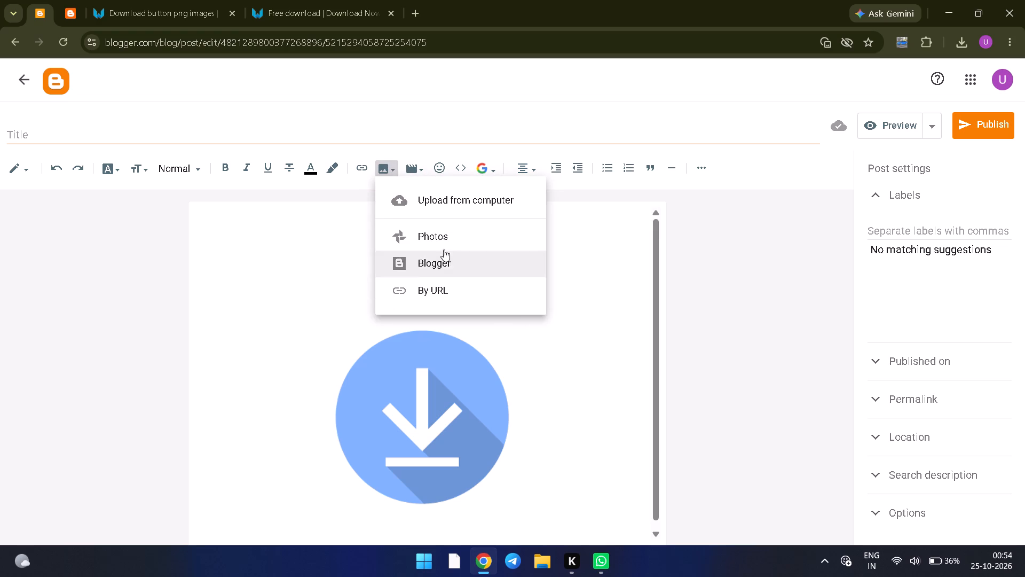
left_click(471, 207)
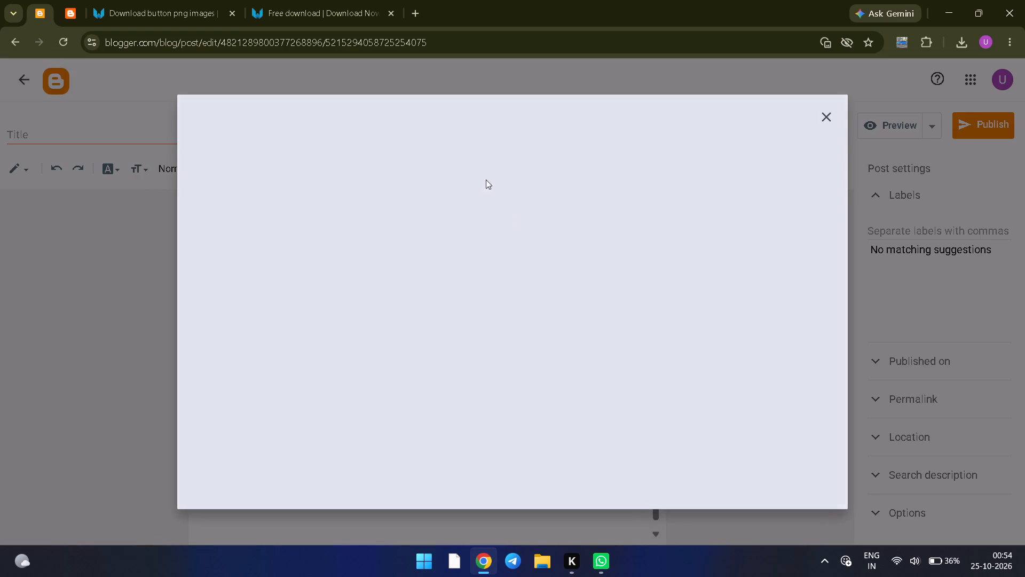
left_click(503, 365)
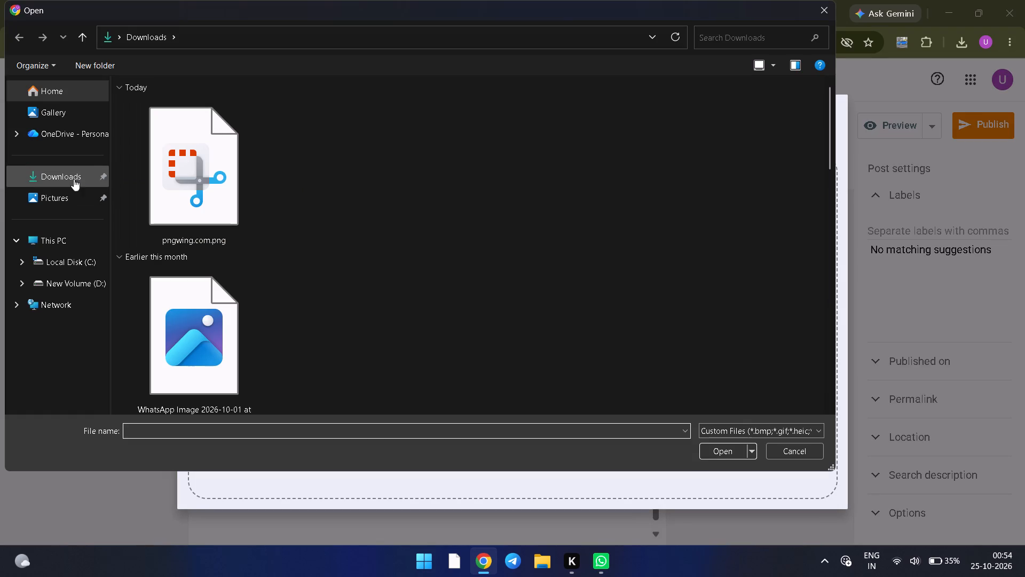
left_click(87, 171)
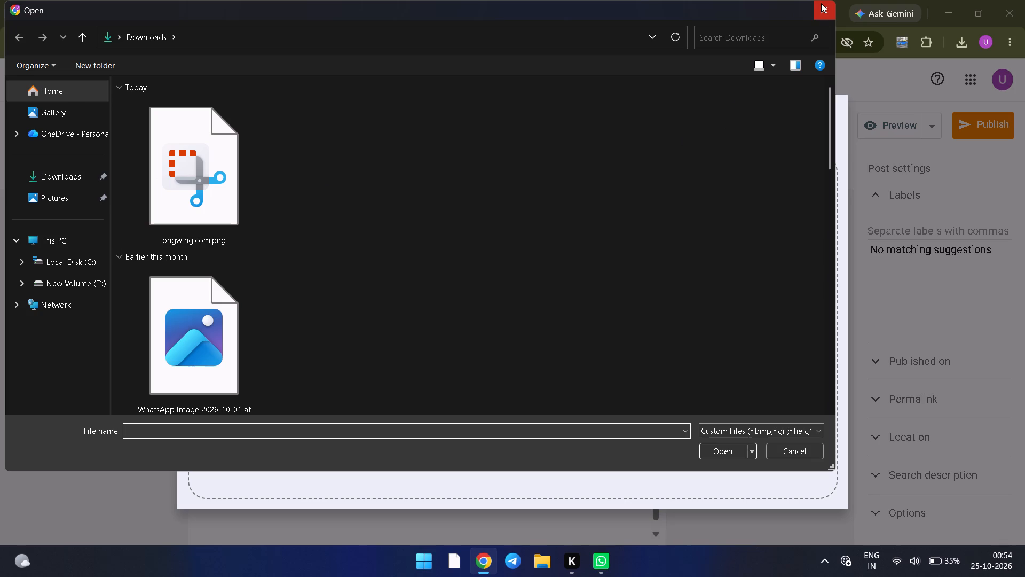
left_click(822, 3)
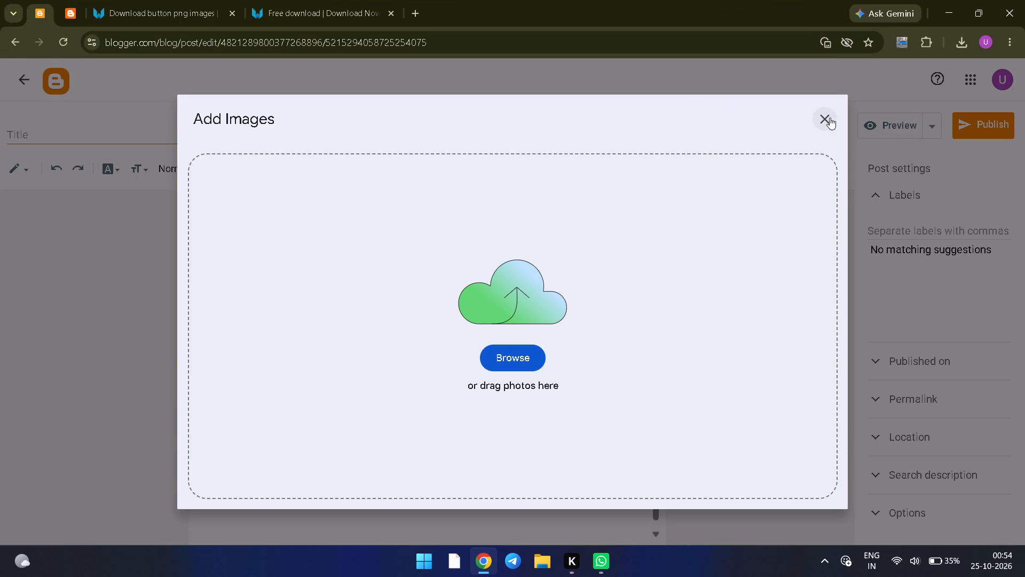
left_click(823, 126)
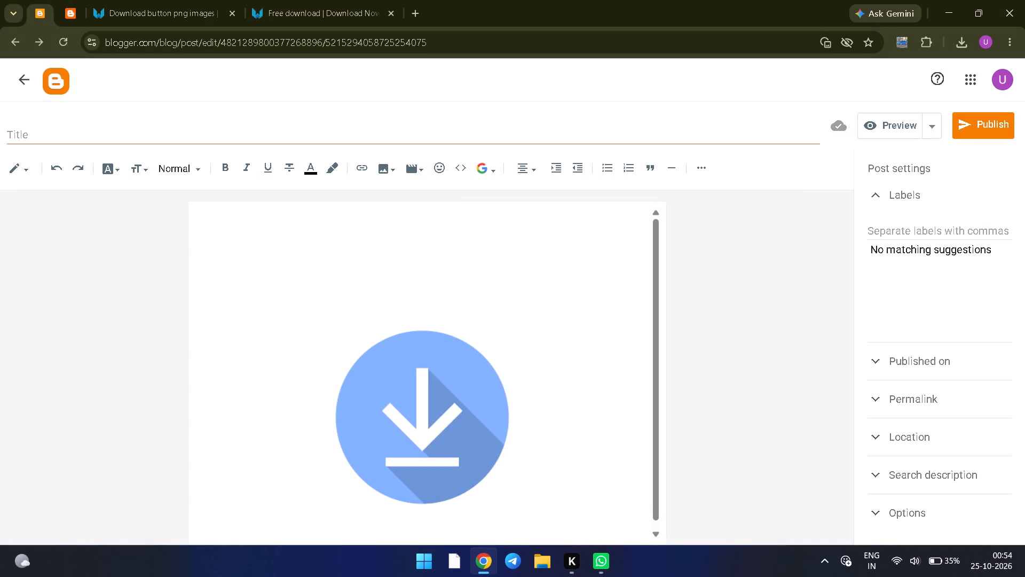
Enter the text "BLANK & BURGUNDY" on a blank line above the download image.
key("b")
left_click_drag(382, 252, 385, 256)
type("BURG")
key("BackSpace")
key("BackSpace")
key("BackSpace")
key("BackSpace")
type("BLANK")
key("space")
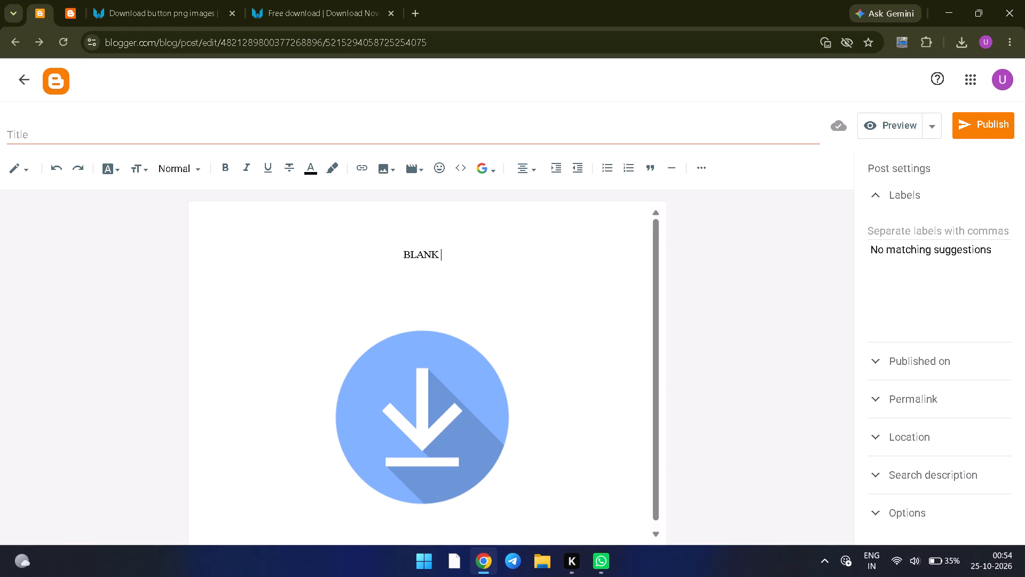
key("shift+ampersand")
key("space")
type("BURG")
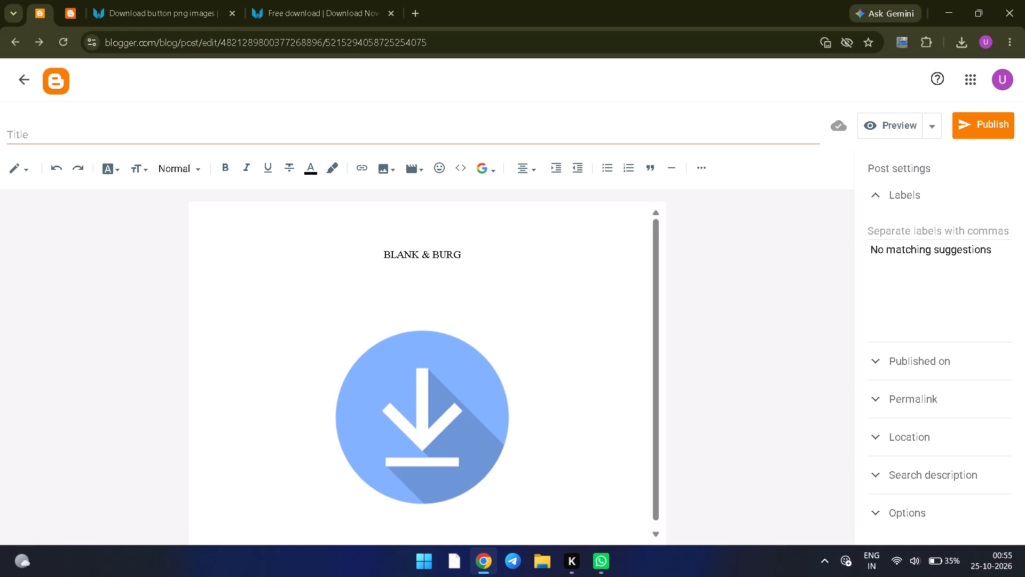
key("b")
type("UR")
type("GUNDY")
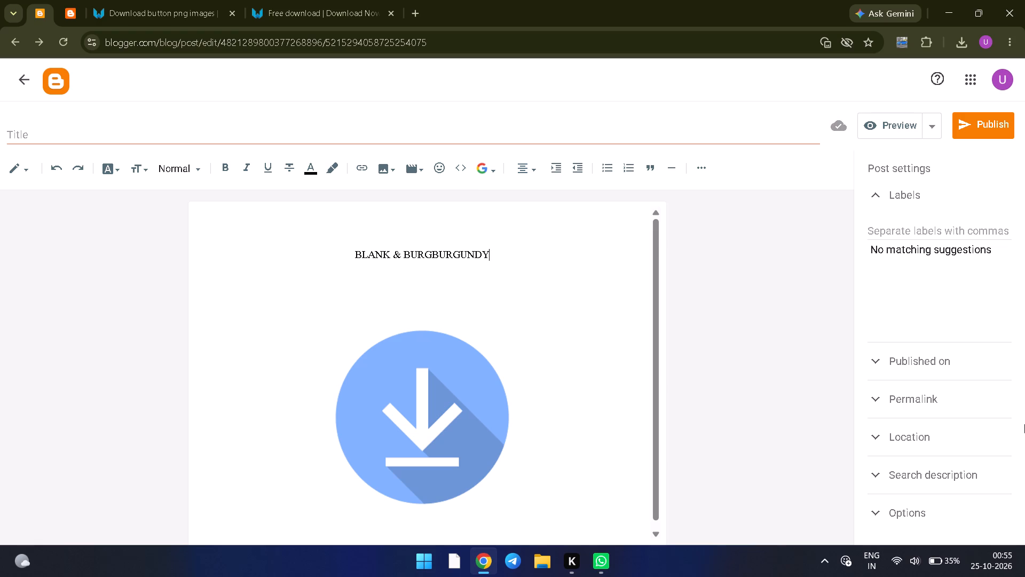
key("BackSpace")
key("BackSpace")
key("BackSpace")
key("BackSpace")
key("BackSpace")
key("BackSpace")
key("BackSpace")
key("BackSpace")
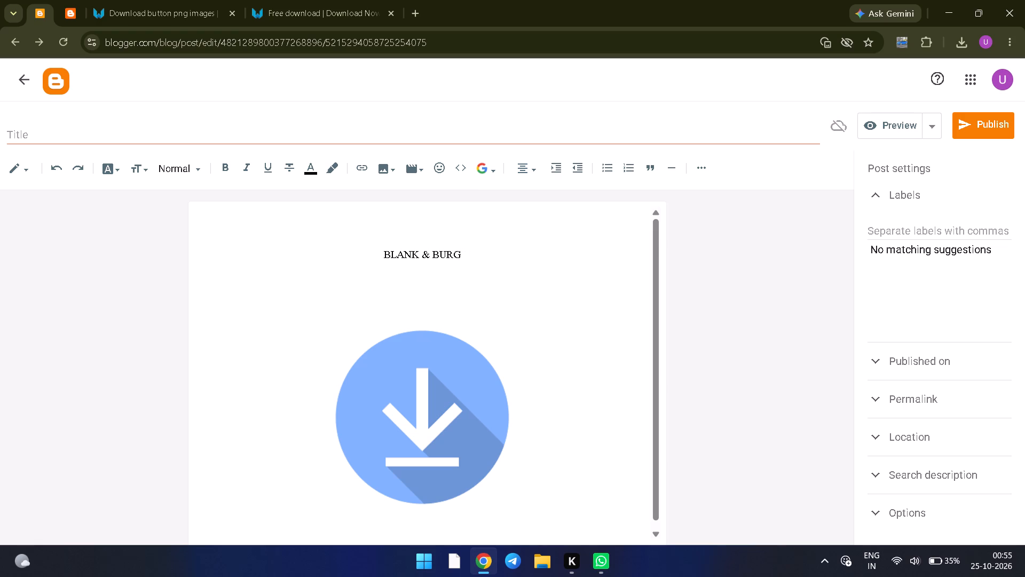
type("UND")
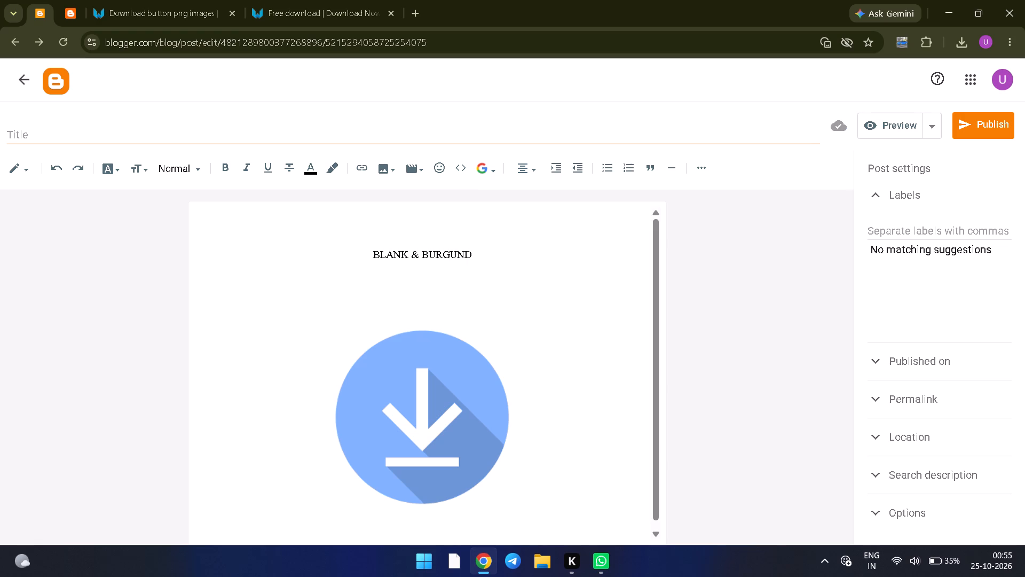
key("y")
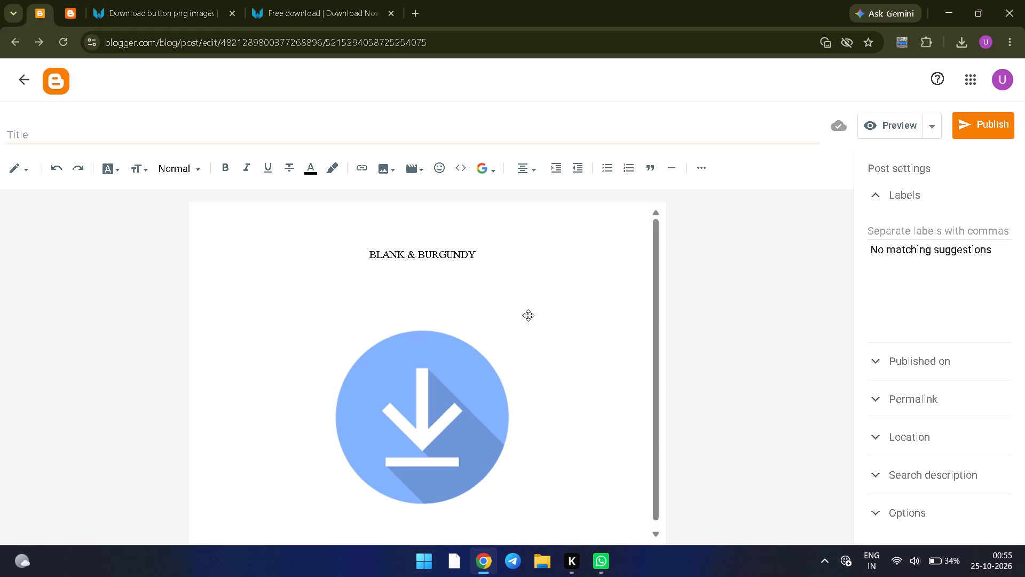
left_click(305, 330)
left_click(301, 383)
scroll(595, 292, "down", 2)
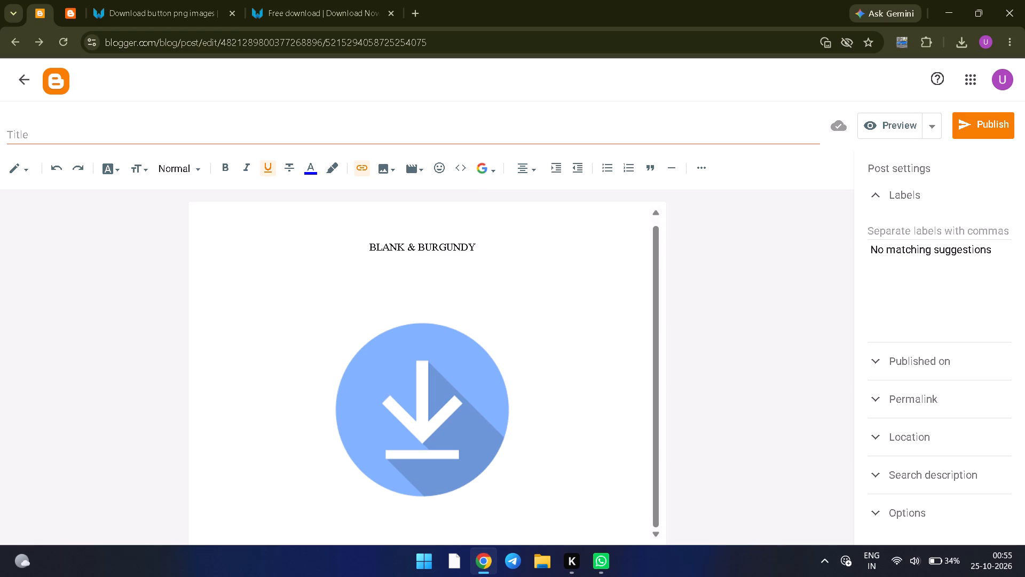
Set the post title to RAW PHOTO.
left_click(49, 135)
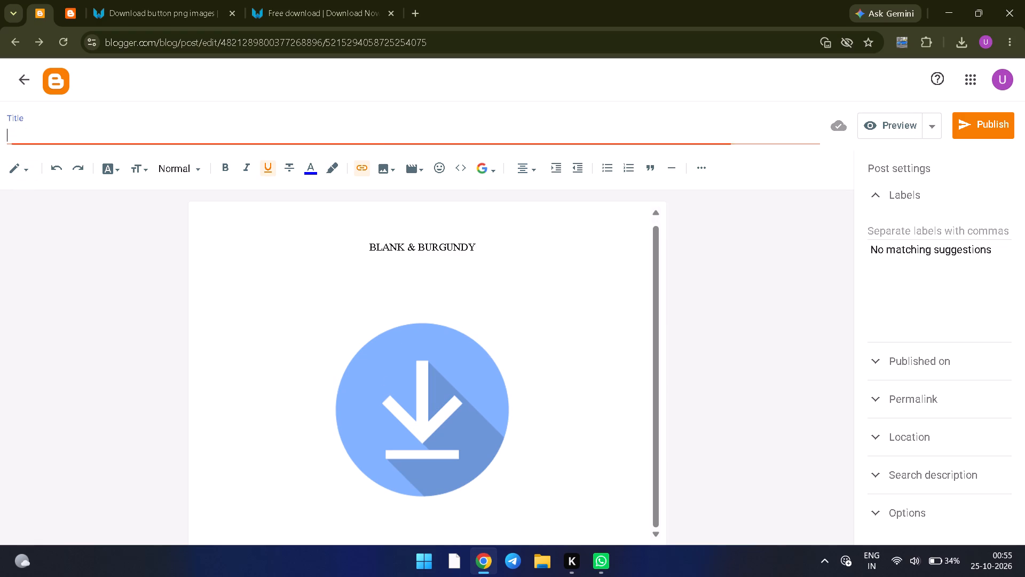
key("r")
key("a")
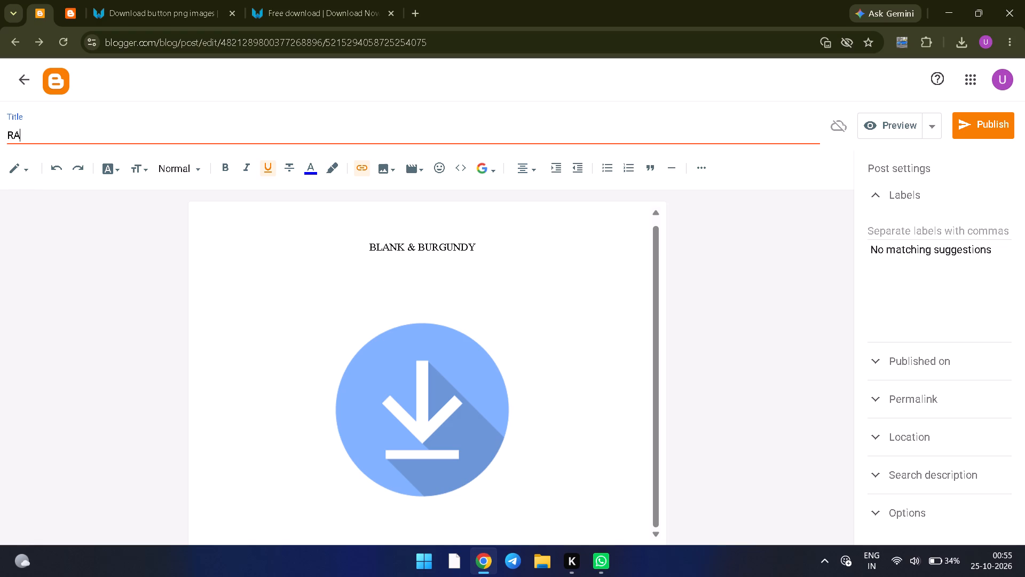
key("w")
key("space")
type("PHOTO")
Preview the post, look through its page, and check the blog's home page.
left_click(938, 122)
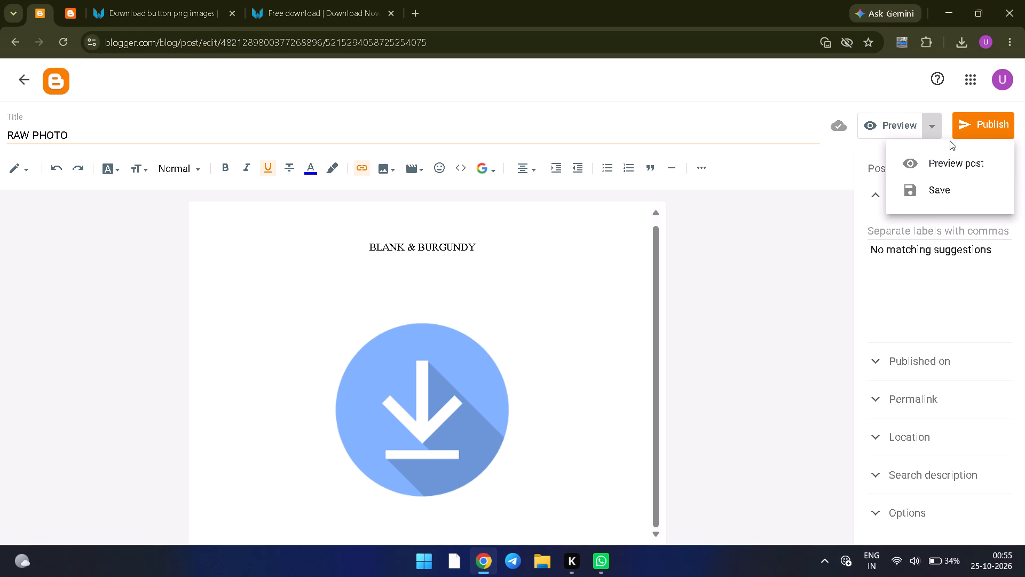
left_click(950, 155)
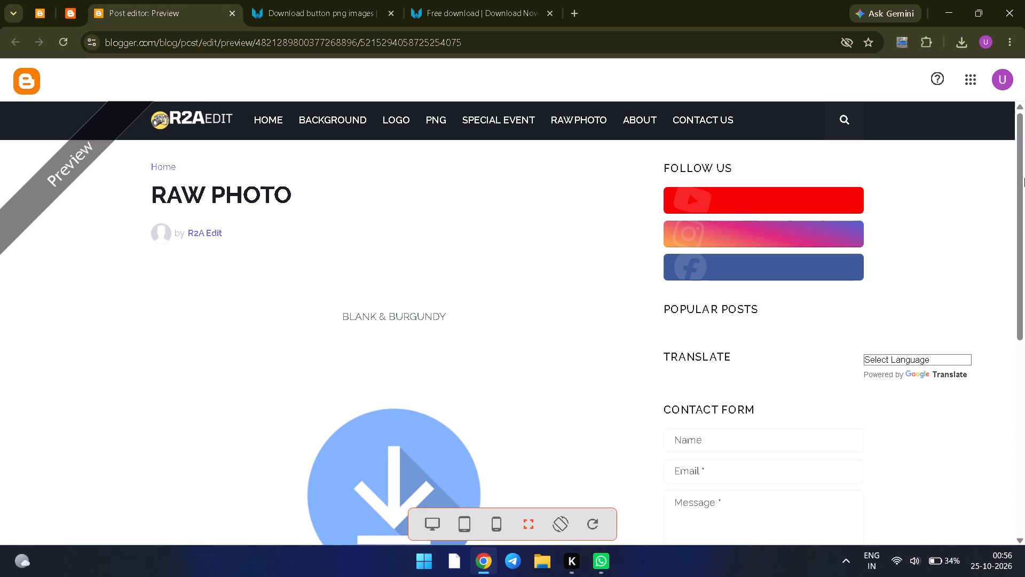
left_click_drag(1020, 190, 1015, 297)
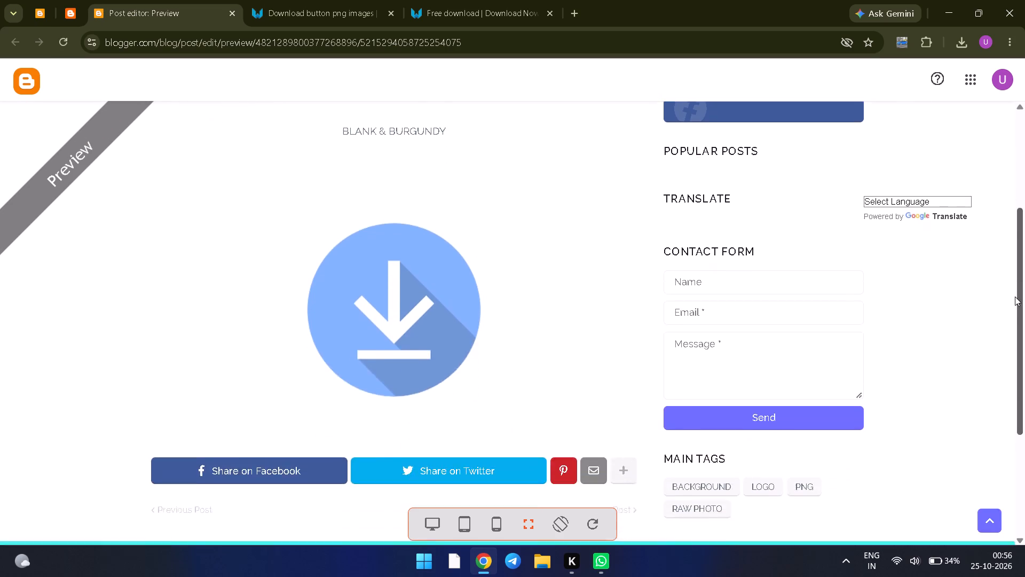
left_click_drag(1015, 297, 1024, 151)
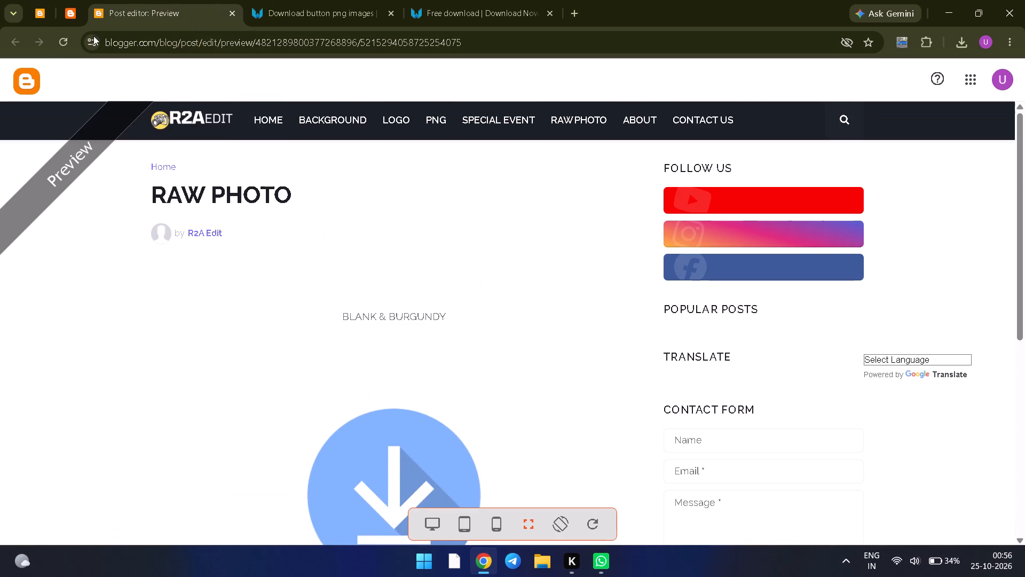
left_click(77, 11)
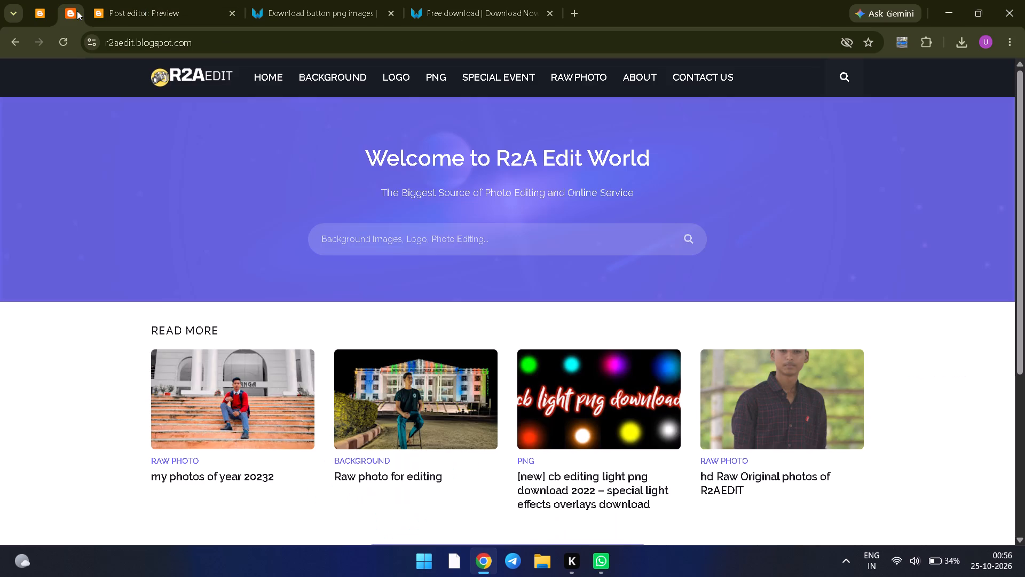
Return to the post editor and publish the RAW PHOTO post to the blog.
left_click(45, 13)
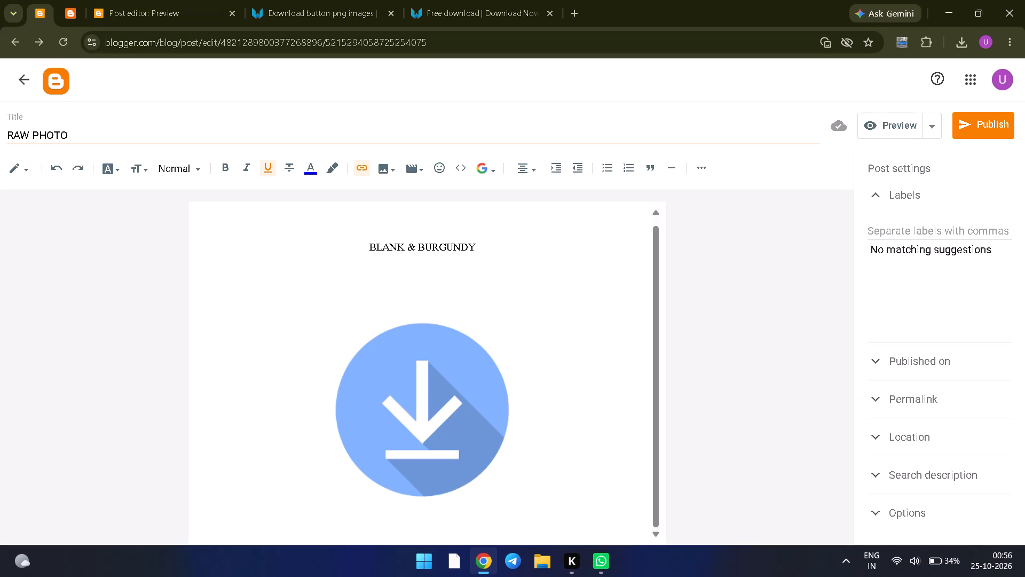
left_click(982, 122)
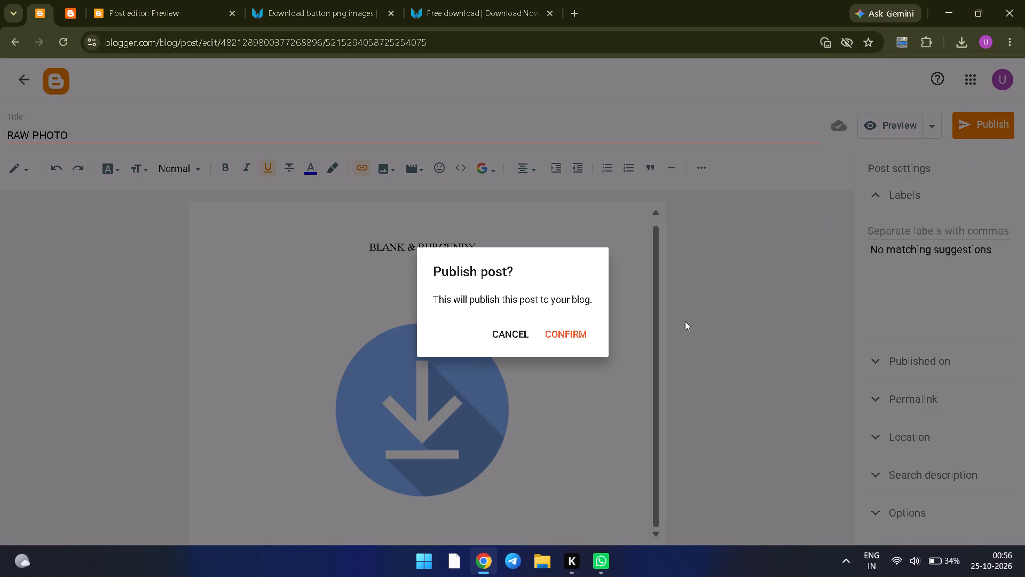
left_click(569, 337)
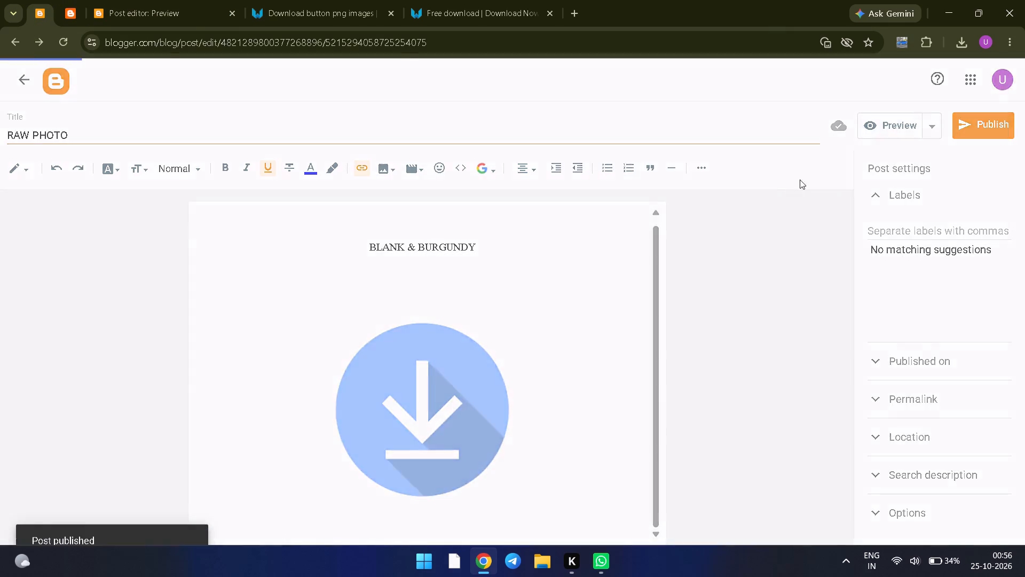
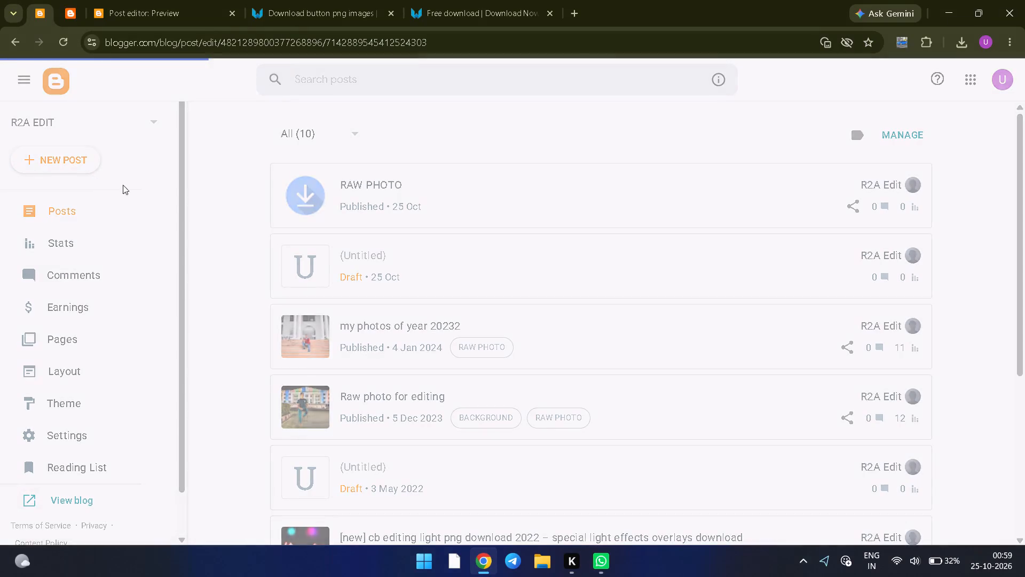
Open the untitled 25 Oct draft and add the centred line "MBA DANDIYA NIGHT" followed by blank lines.
left_click(413, 237)
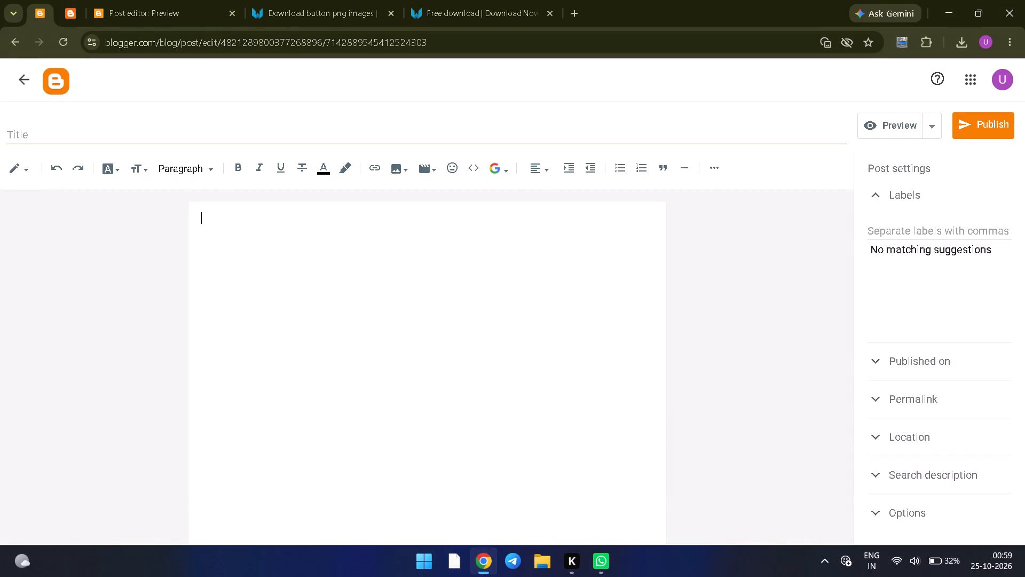
left_click(539, 167)
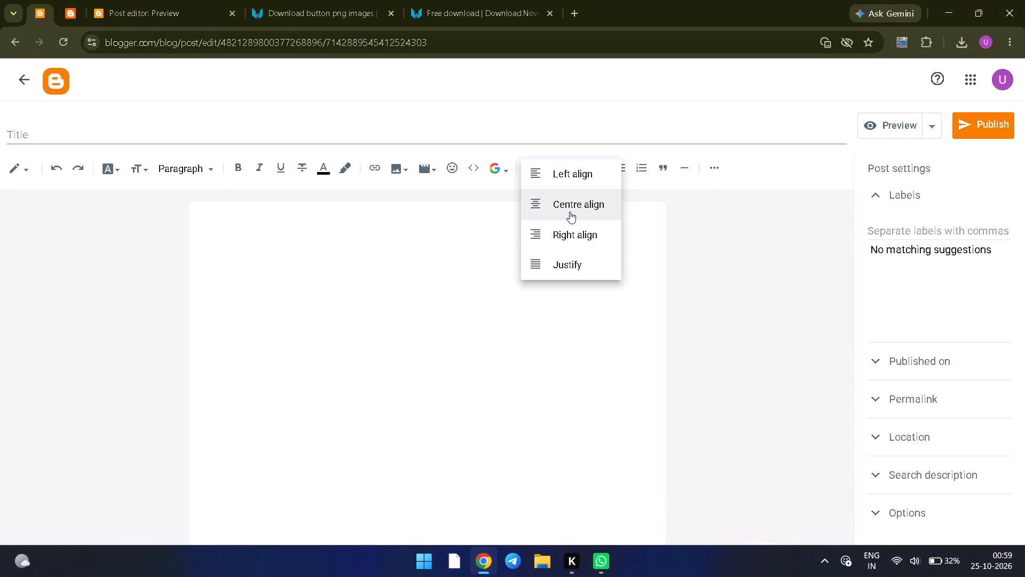
left_click(570, 212)
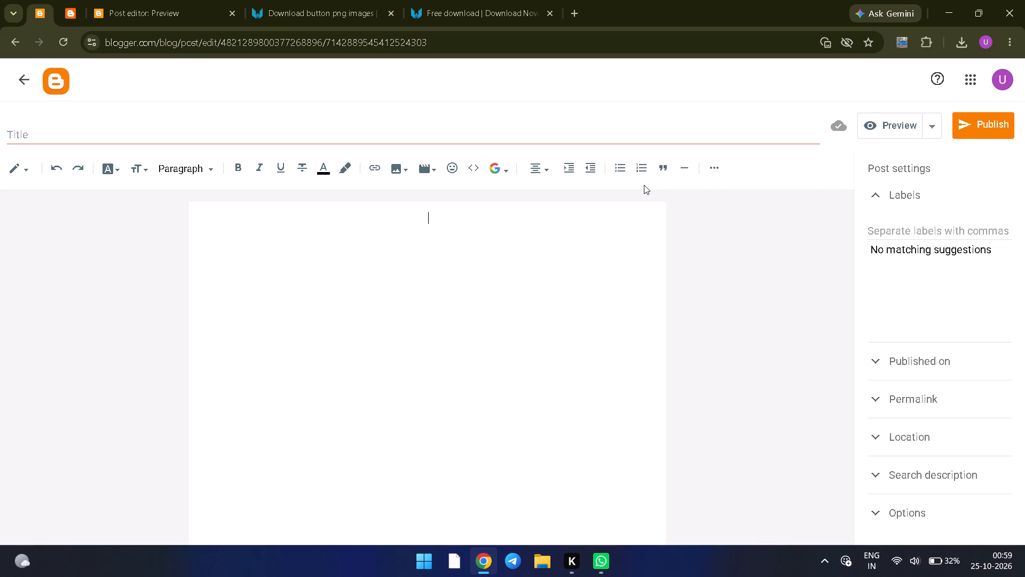
type("MBA DANDIYA NIGHT")
key("Return")
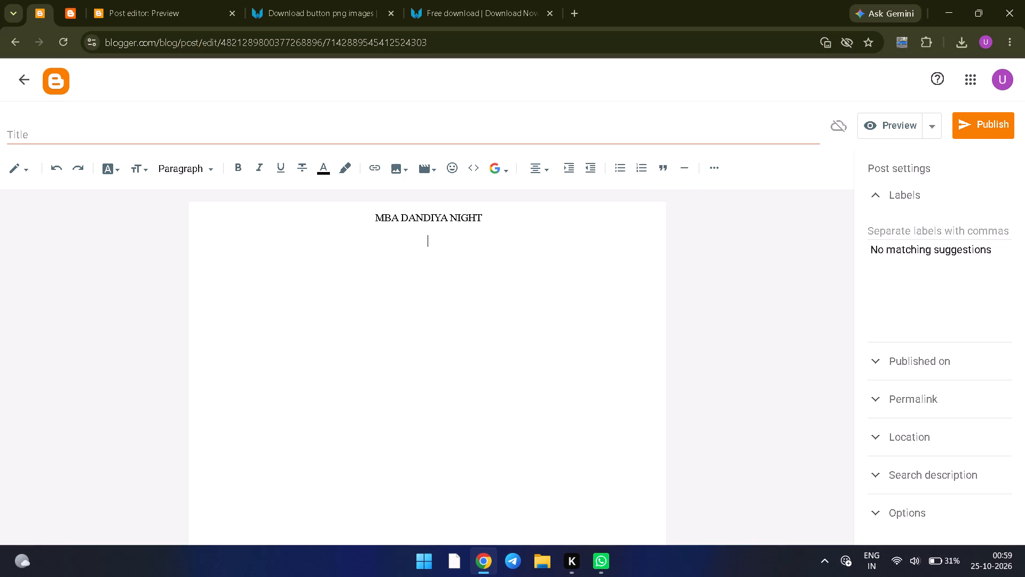
key("Return")
Insert the image pngwing.com.png from the Downloads folder below the "MBA DANDIYA NIGHT" line.
left_click(405, 175)
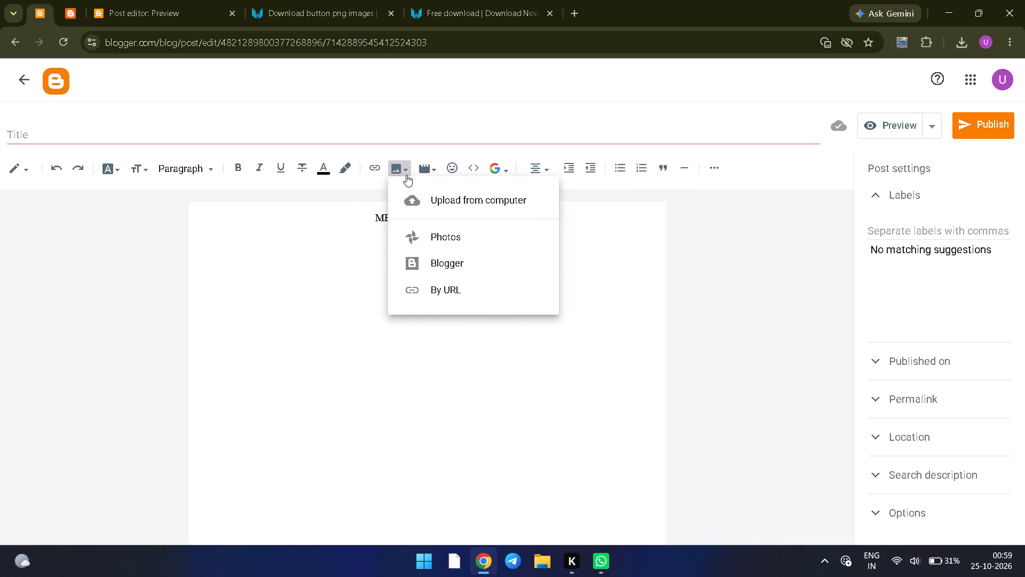
left_click(484, 201)
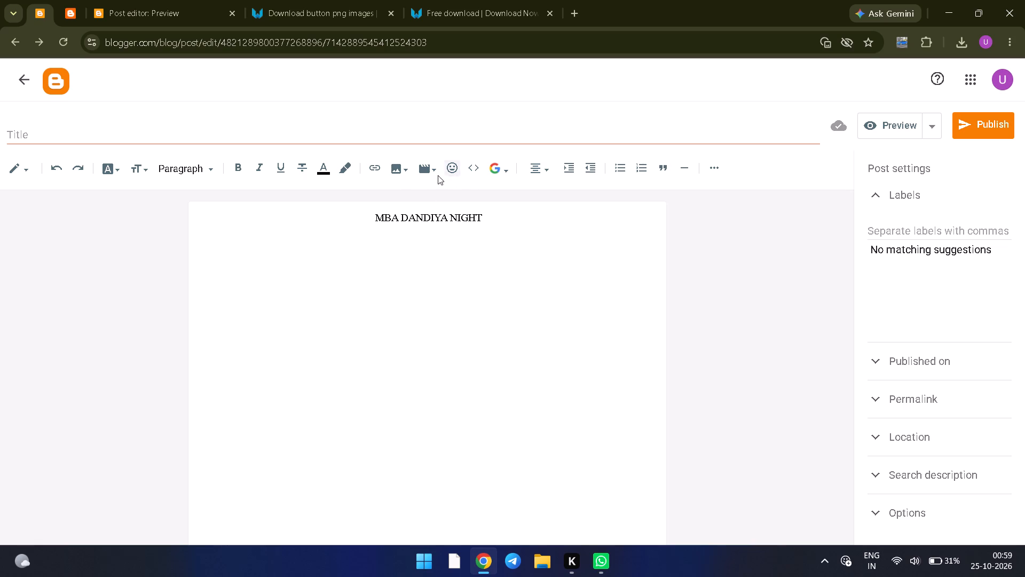
left_click(398, 174)
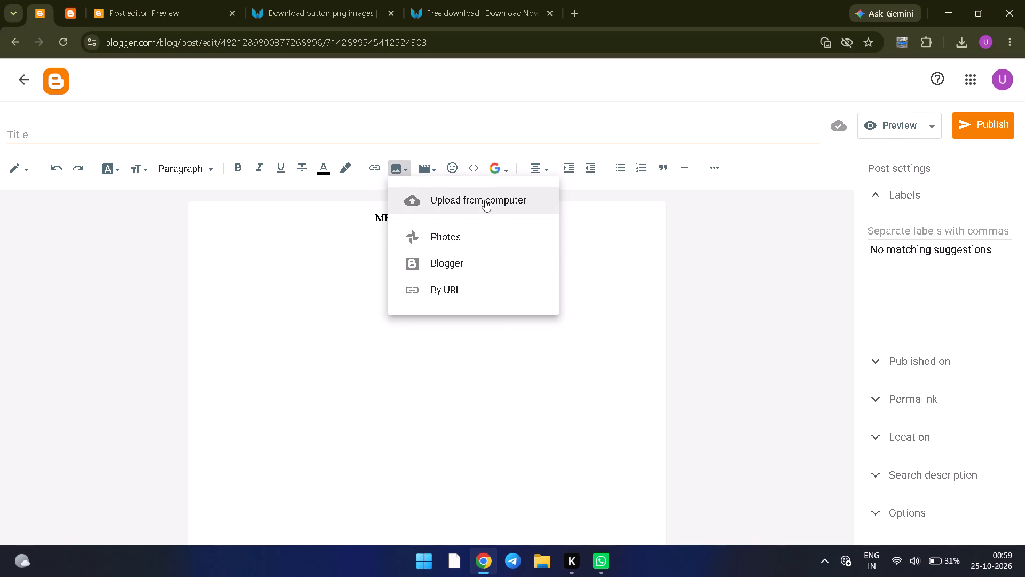
left_click(488, 199)
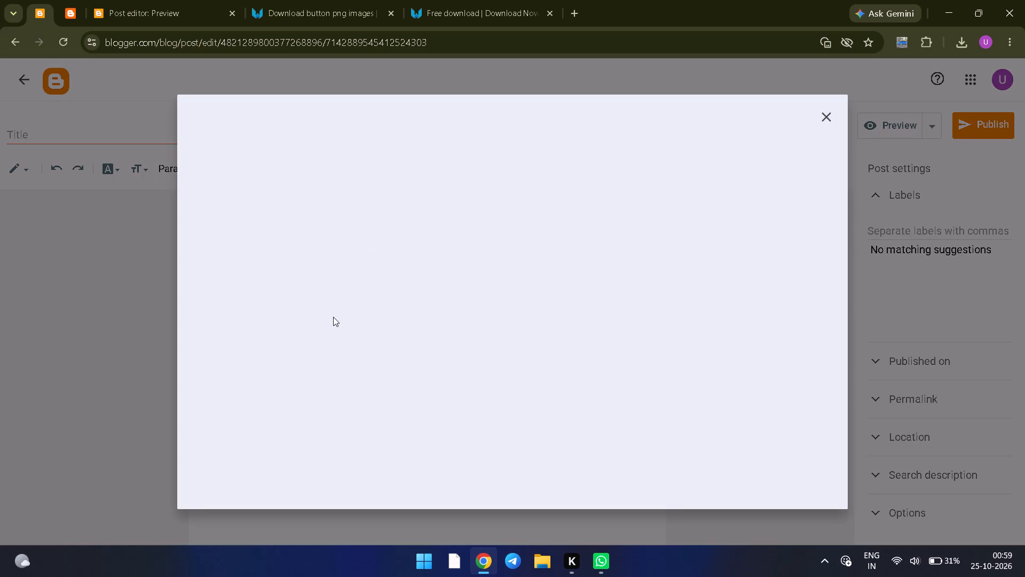
left_click(517, 363)
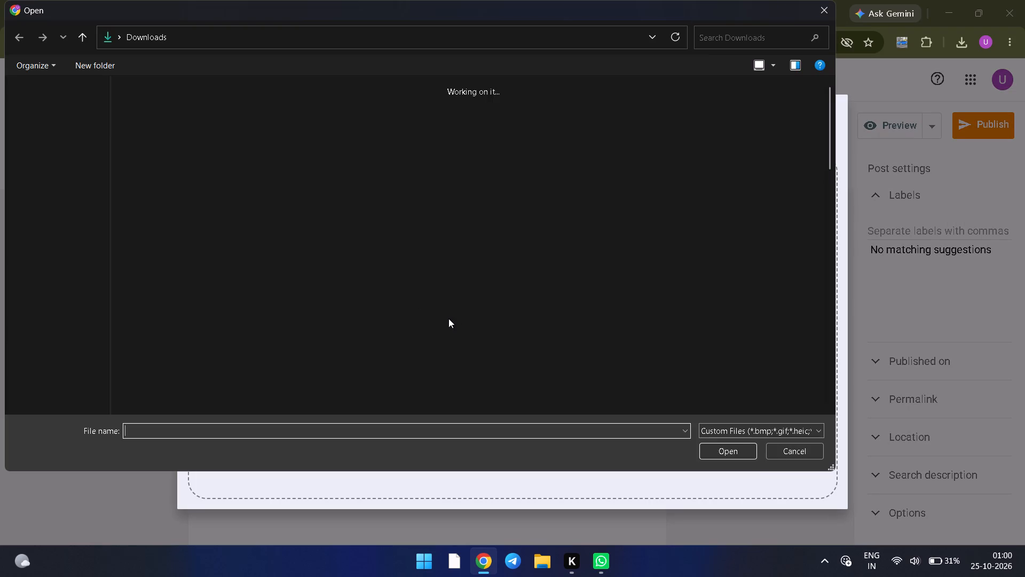
left_click(177, 177)
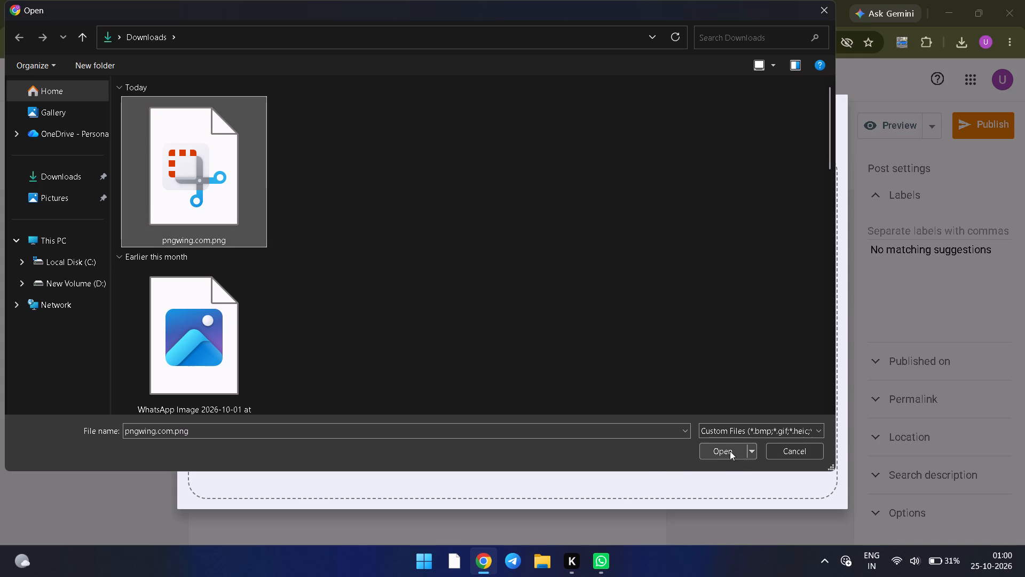
left_click(725, 448)
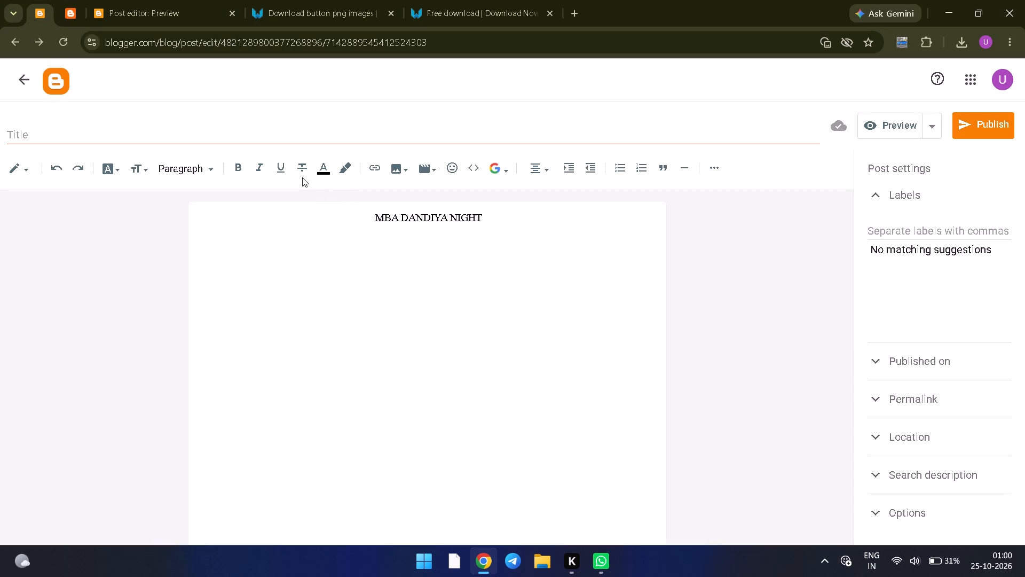
Open the download image's link for editing and start switching to another open app.
left_click(364, 169)
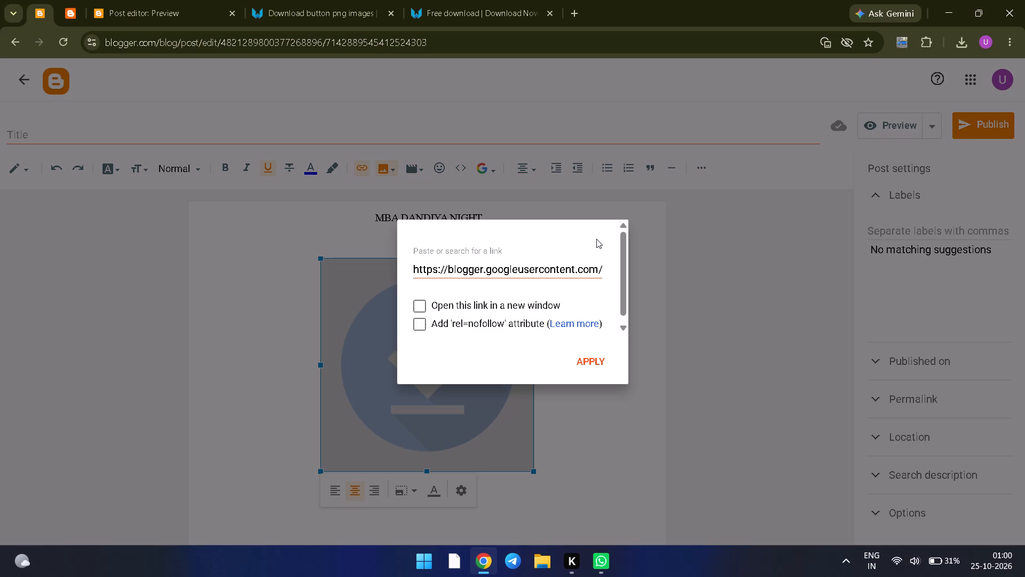
key("alt+Tab")
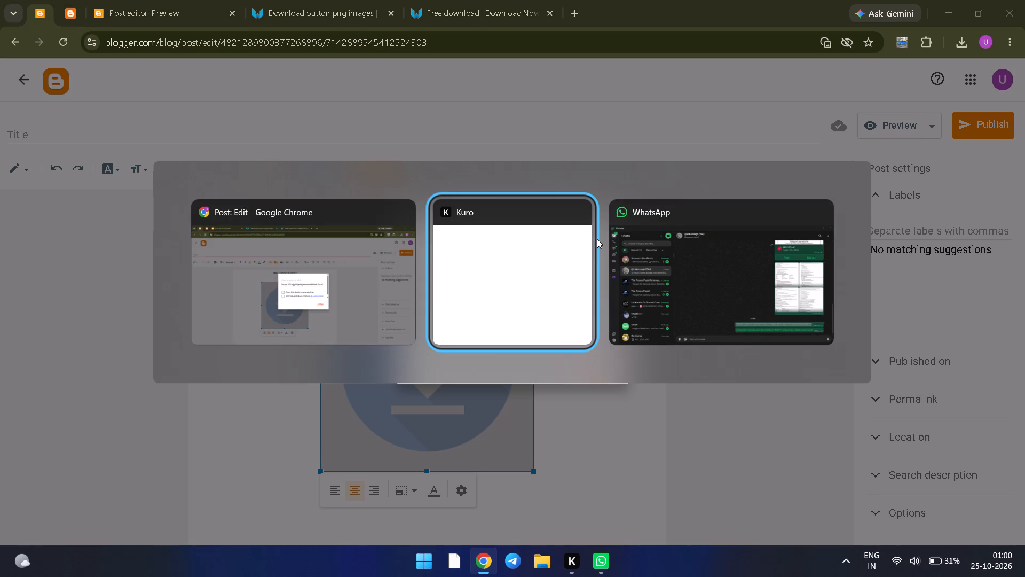
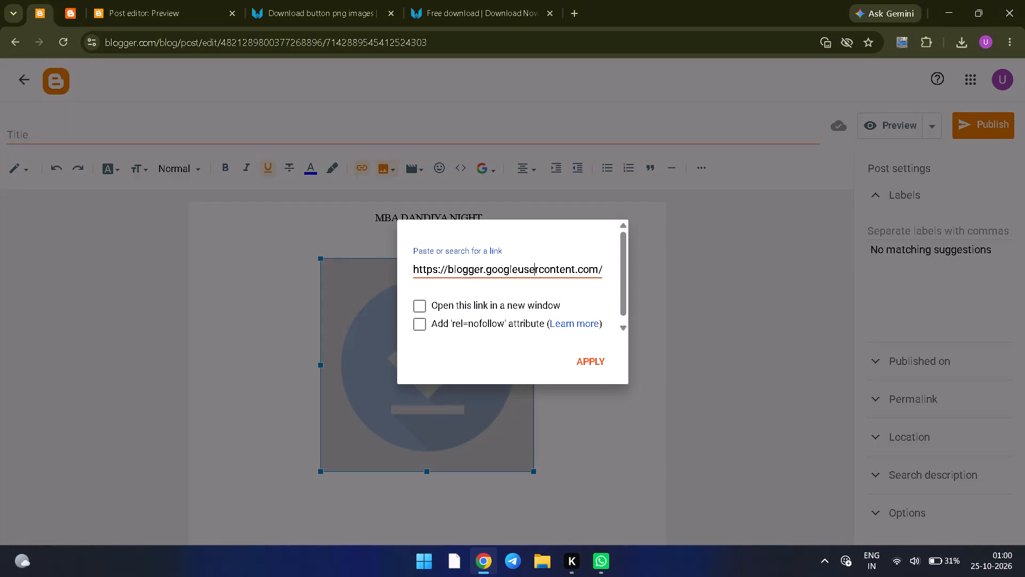
Replace the download image's existing link address with the copied link and apply it.
left_click(536, 271)
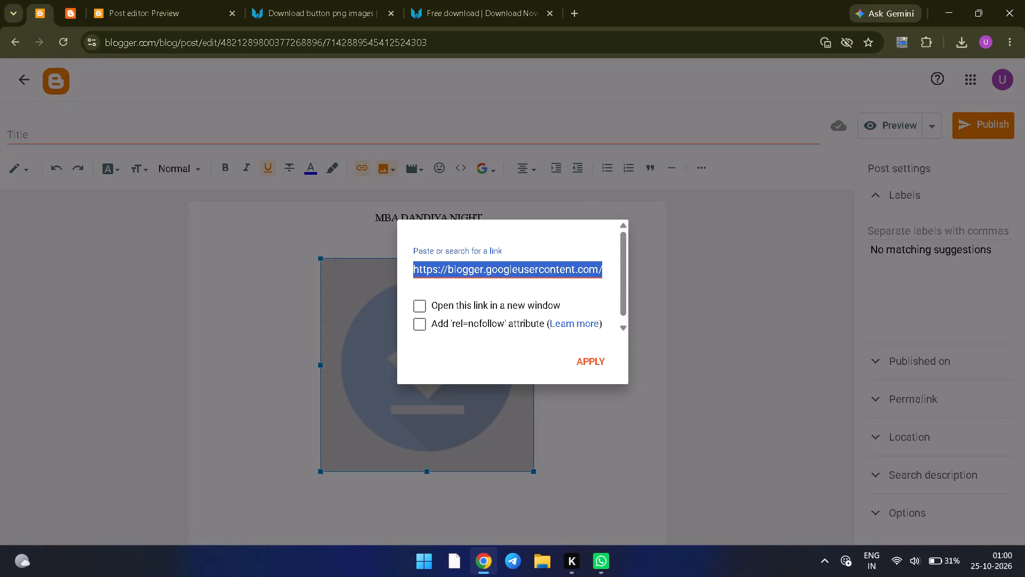
key("ctrl+v")
left_click(577, 358)
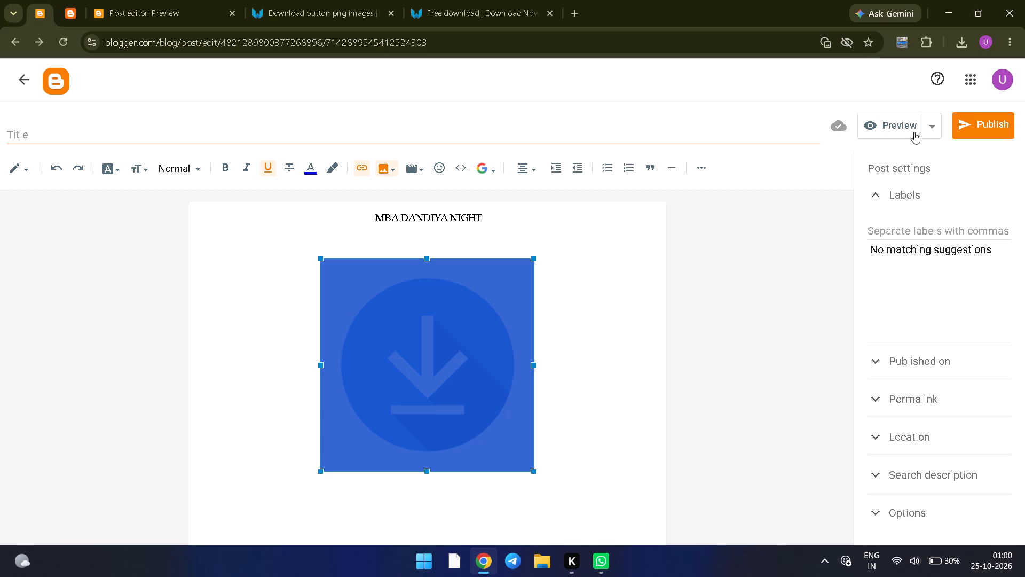
Publish the "MBA DANDIYA NIGHT" post to the blog.
left_click(973, 113)
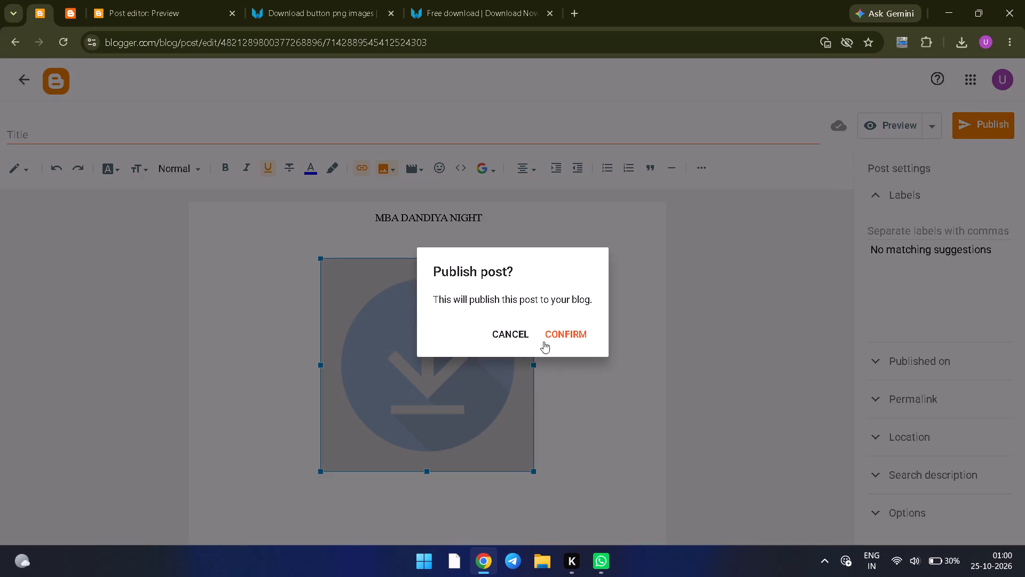
left_click(554, 333)
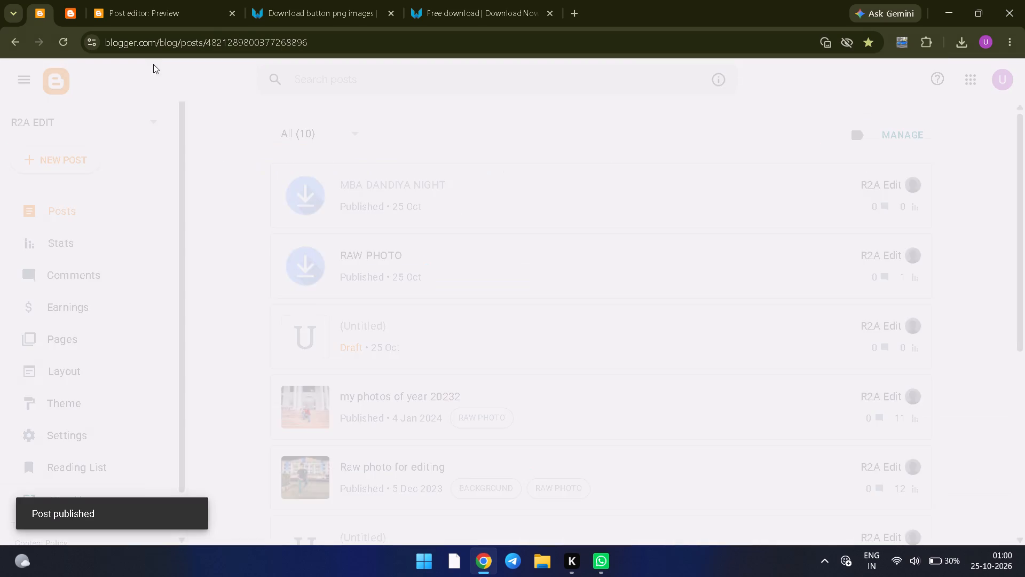
Reopen the published MBA DANDIYA NIGHT post from the posts list for editing.
left_click(446, 204)
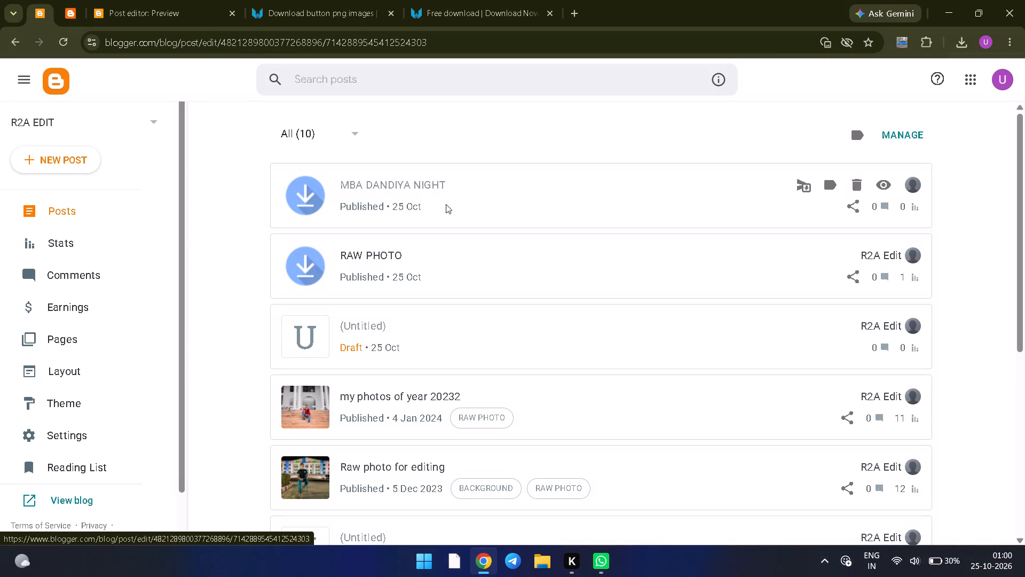
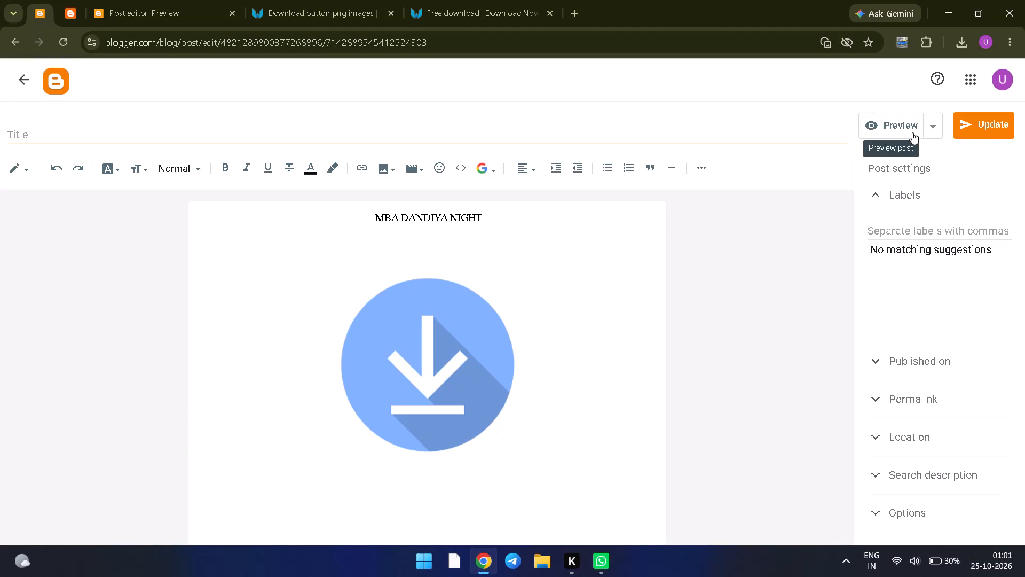
Look through the post's preview options and its publish date, permalink, location and reader comment settings.
left_click(932, 116)
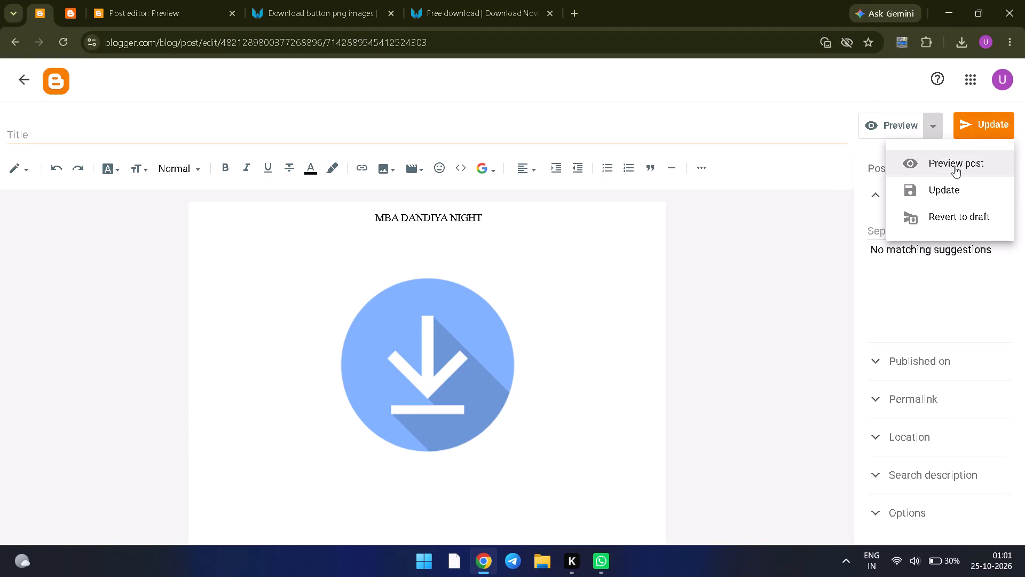
left_click(608, 333)
left_click(927, 364)
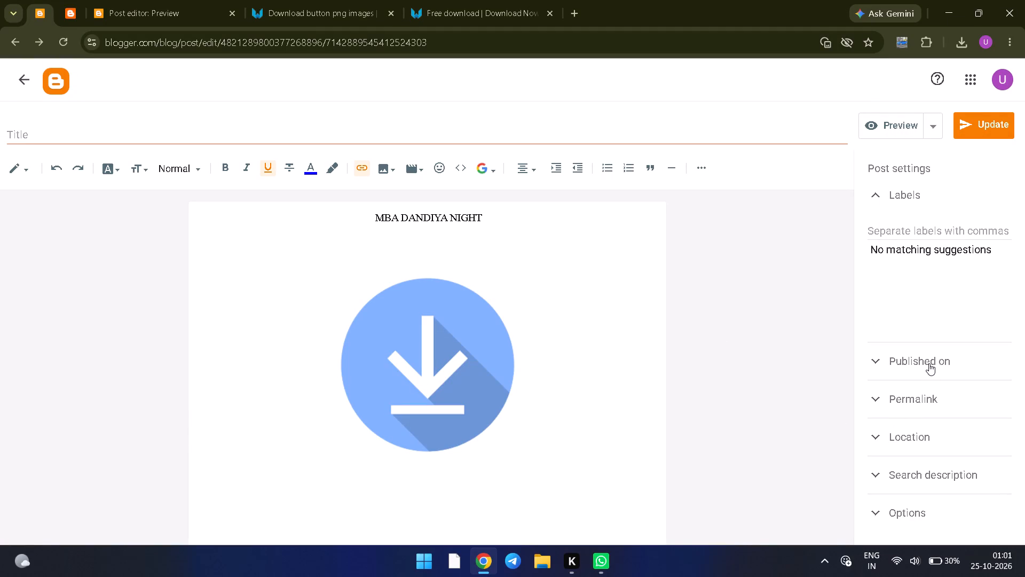
left_click(893, 321)
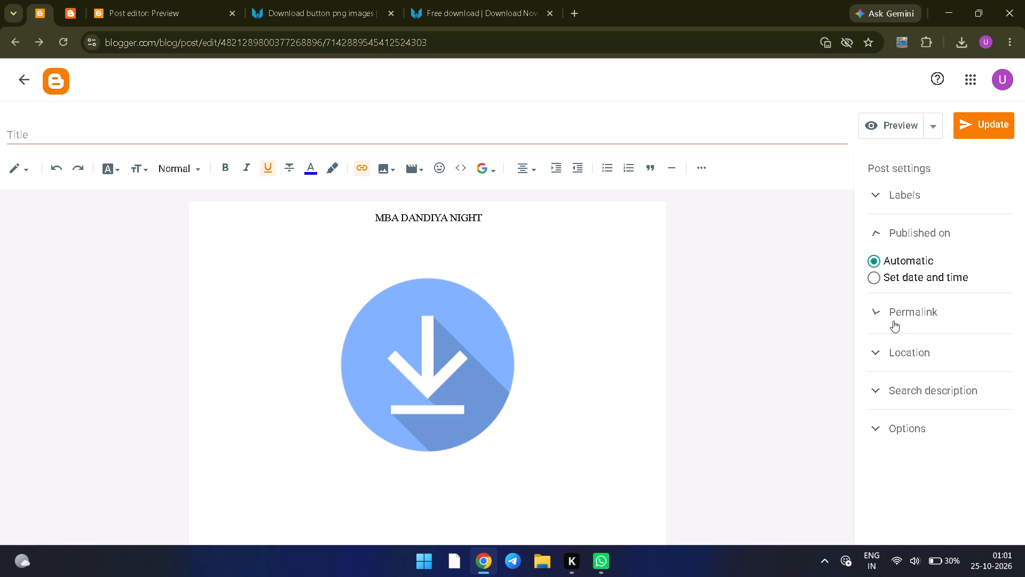
left_click(899, 357)
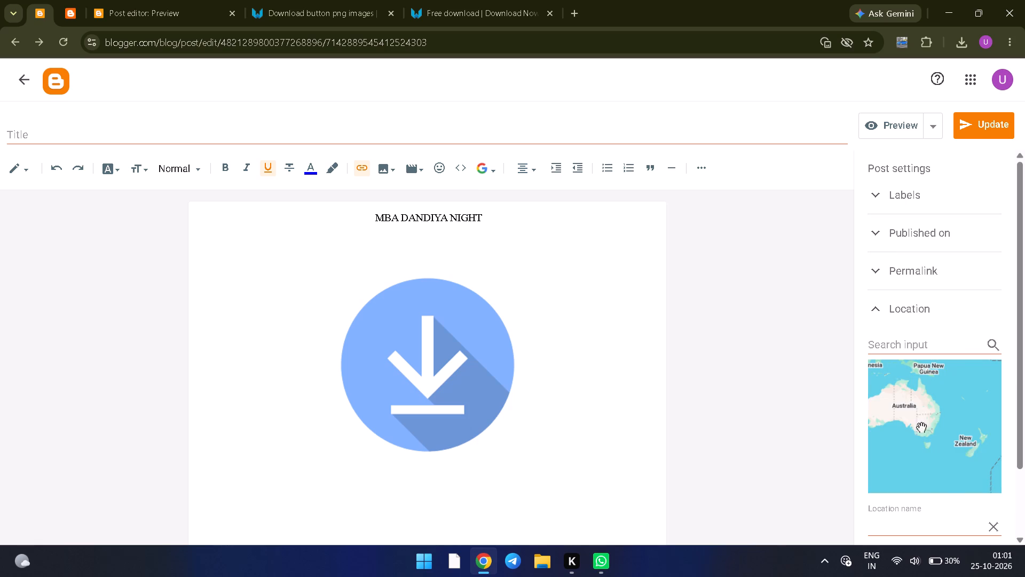
left_click_drag(1019, 391, 1019, 522)
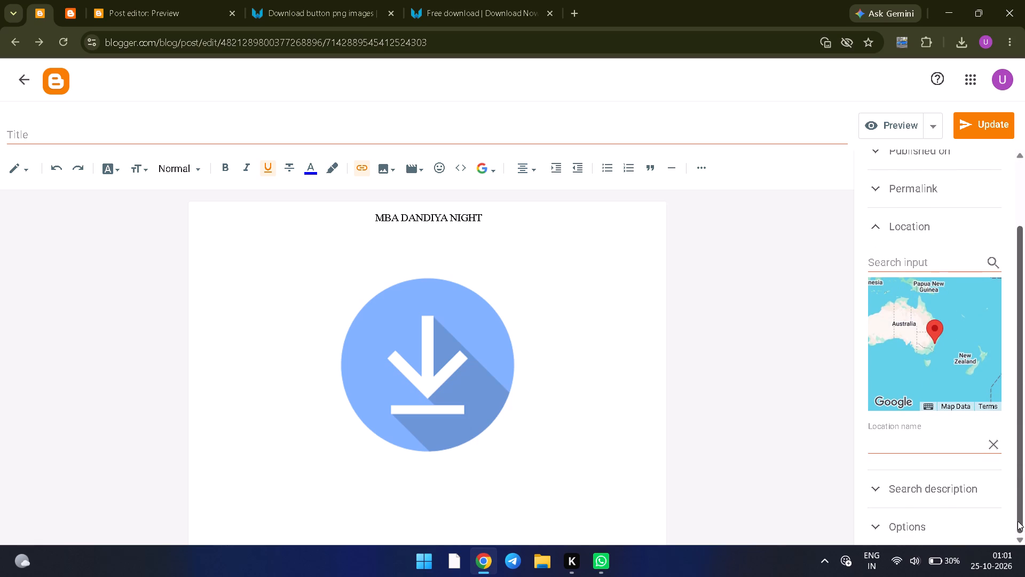
left_click(927, 521)
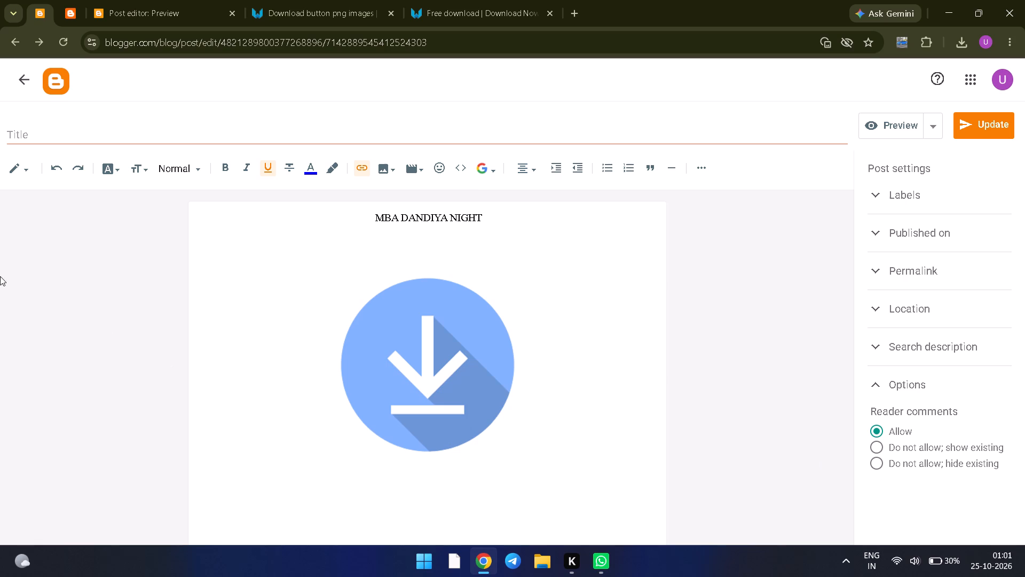
Copy the heading text "MBA DANDIYA NIGHT" from the post body into the empty post title.
left_click_drag(47, 127, 52, 122)
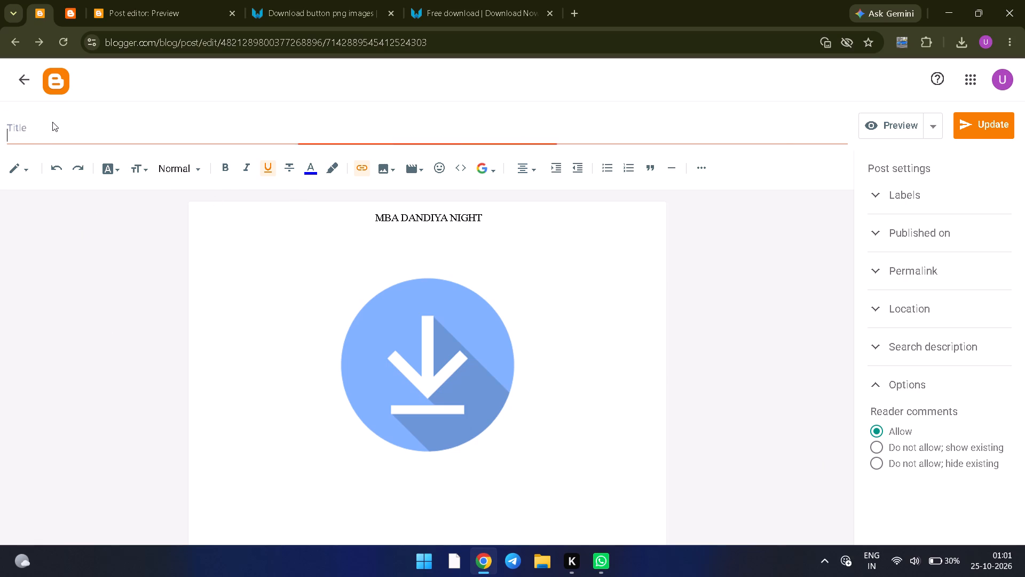
left_click_drag(453, 215, 388, 218)
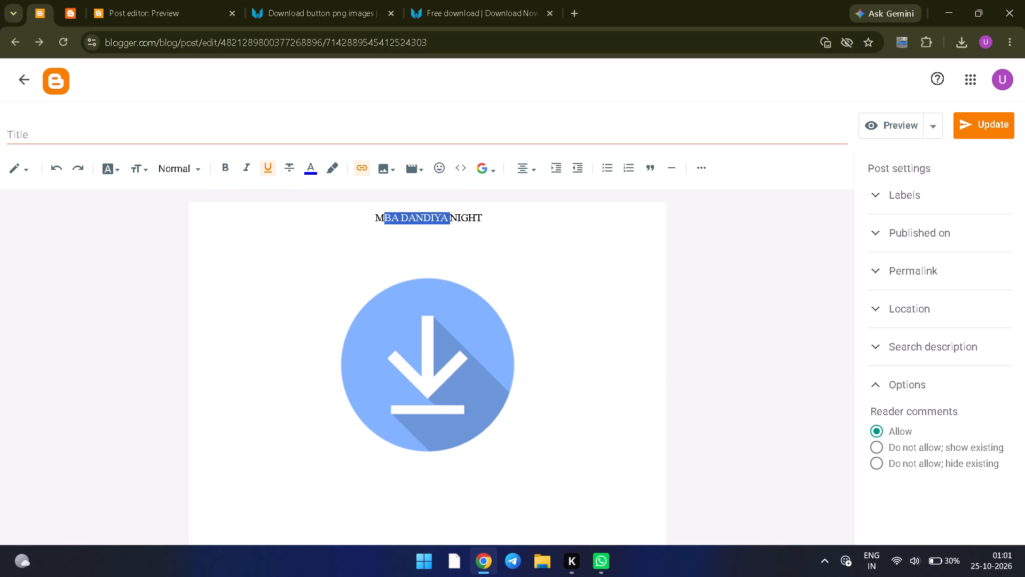
left_click_drag(388, 218, 367, 217)
left_click(359, 216)
left_click_drag(376, 225, 494, 247)
left_click_drag(327, 216, 354, 225)
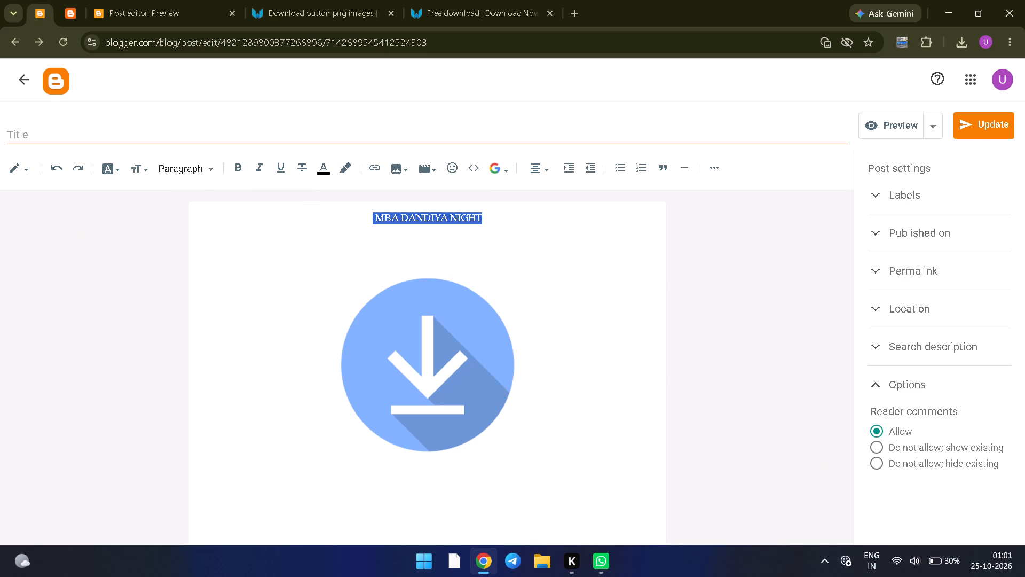
left_click_drag(354, 225, 470, 243)
key("ctrl+c")
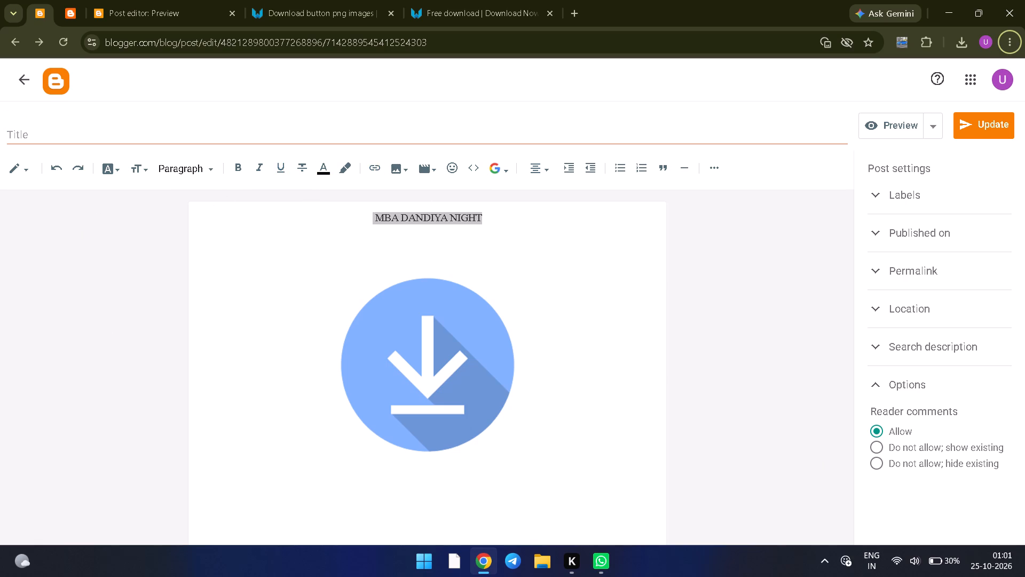
left_click(71, 138)
key("ctrl+v")
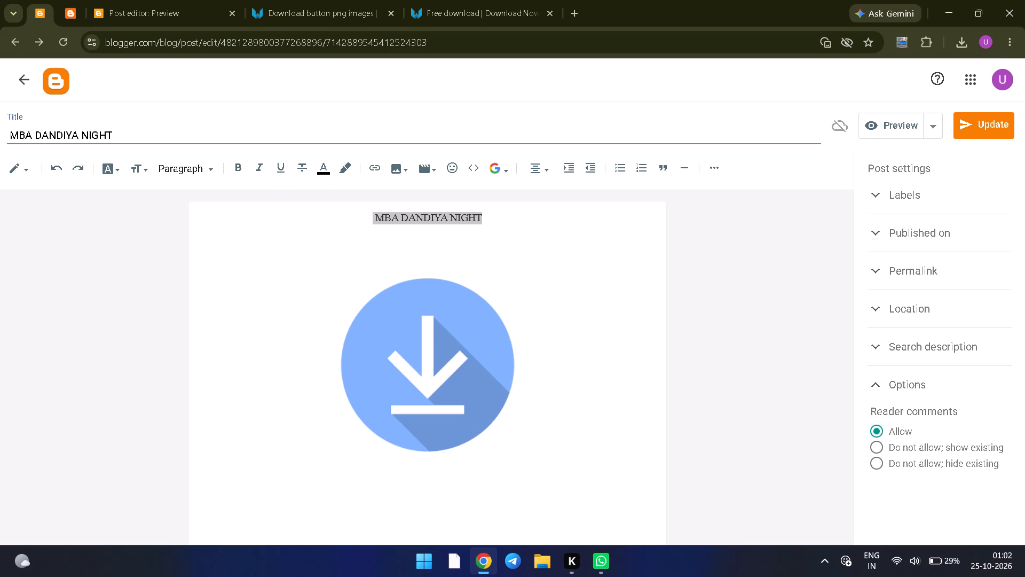
Update the published post with its new title and return to the posts list.
left_click(994, 123)
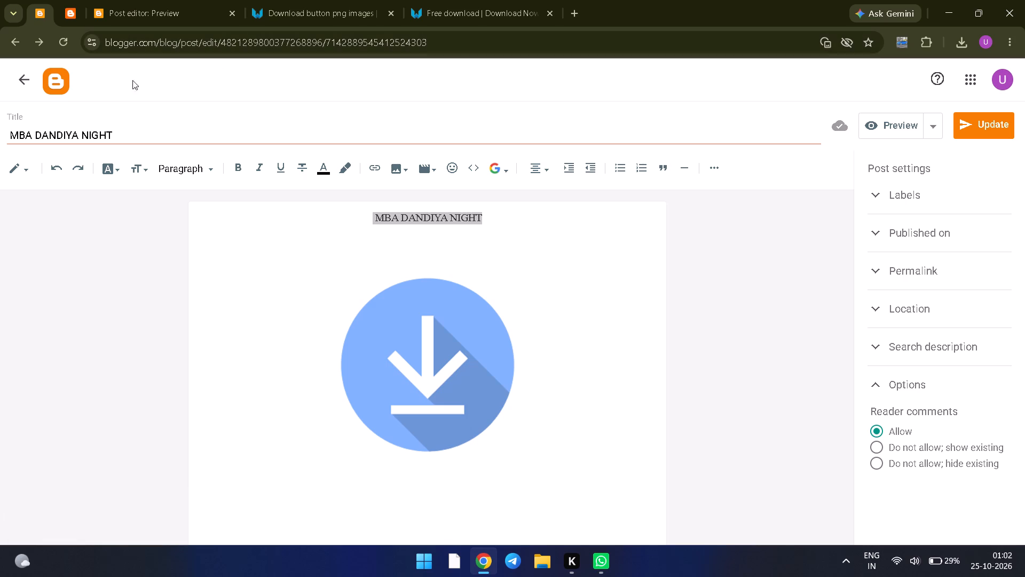
left_click(28, 74)
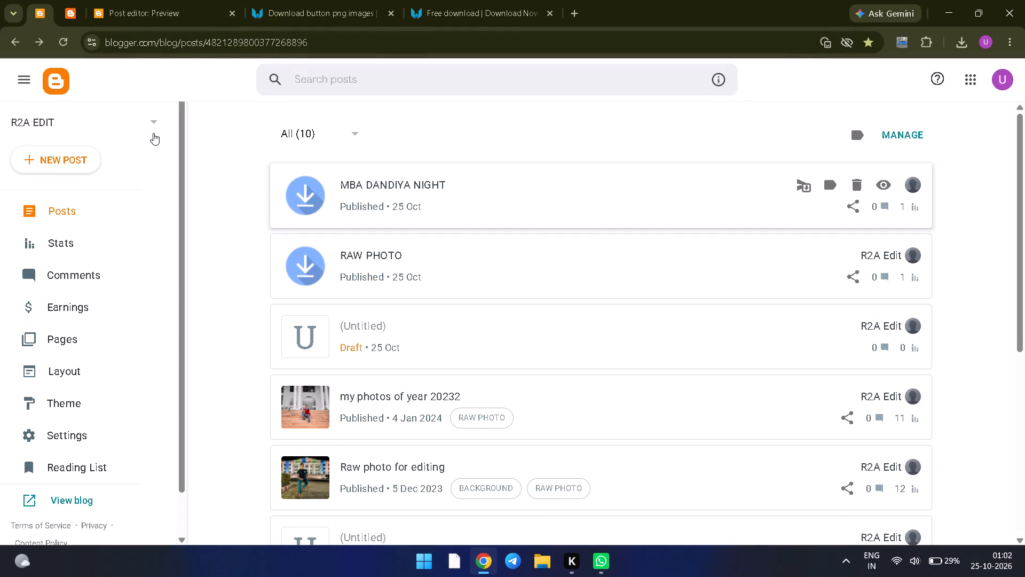
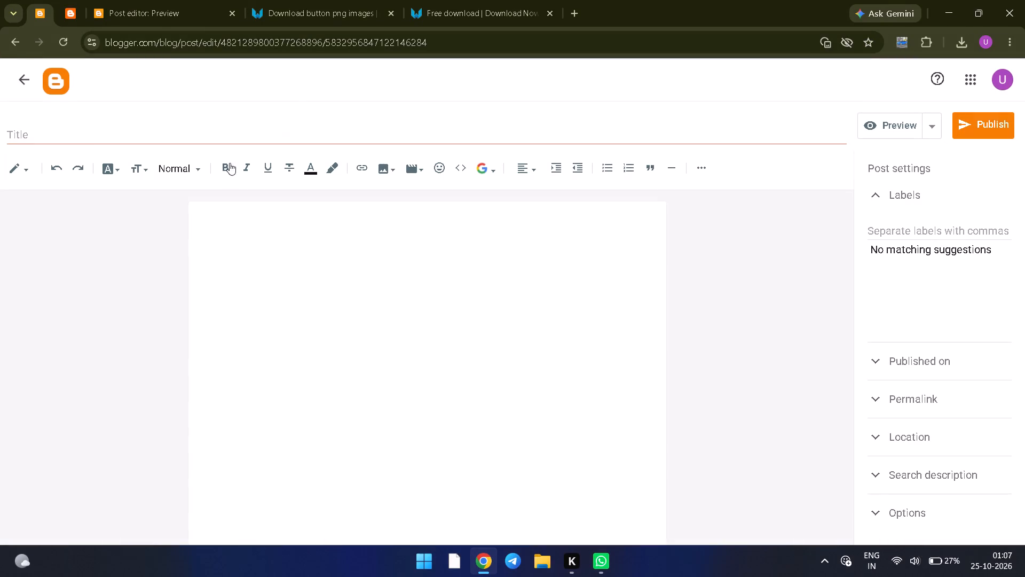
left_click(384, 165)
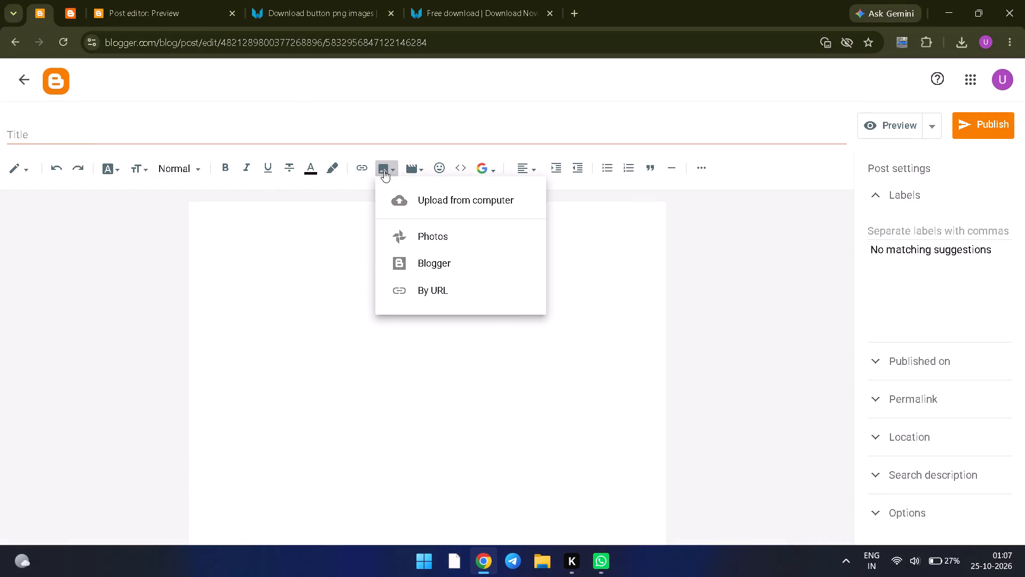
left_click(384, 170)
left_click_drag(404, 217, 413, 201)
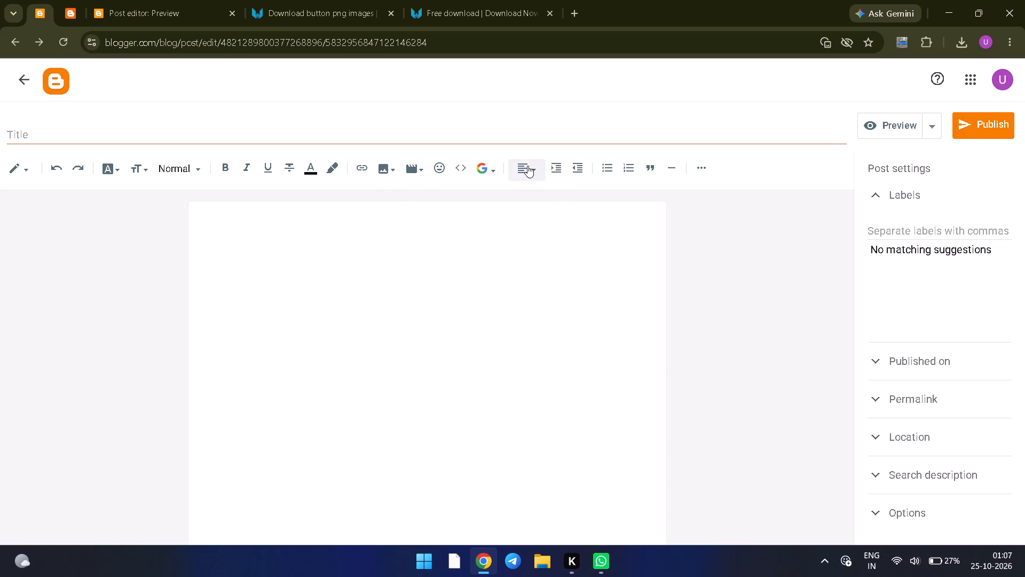
Centre-align the empty post body and enter "PINK" as its heading text.
left_click(529, 166)
left_click(537, 210)
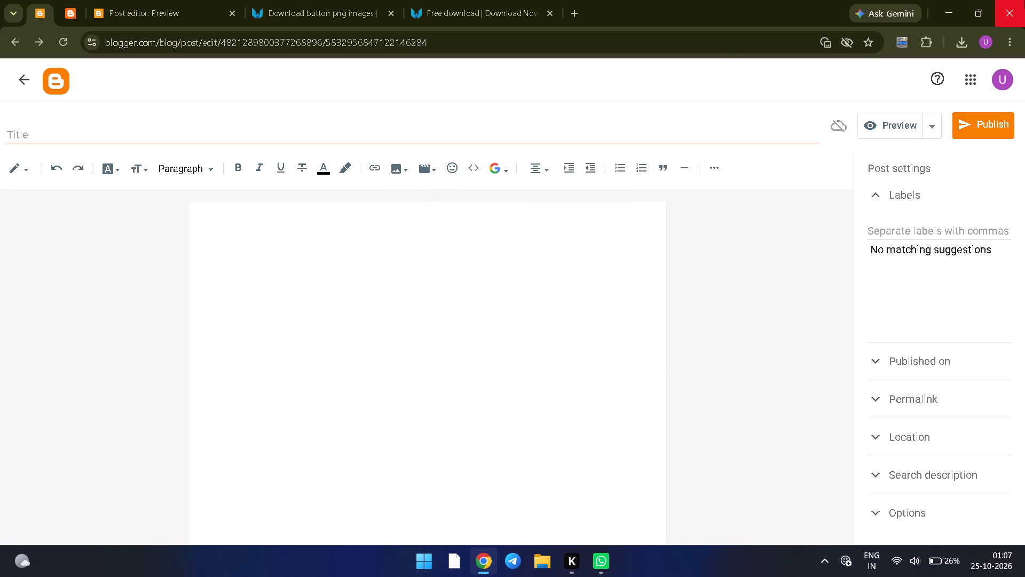
type("PINK")
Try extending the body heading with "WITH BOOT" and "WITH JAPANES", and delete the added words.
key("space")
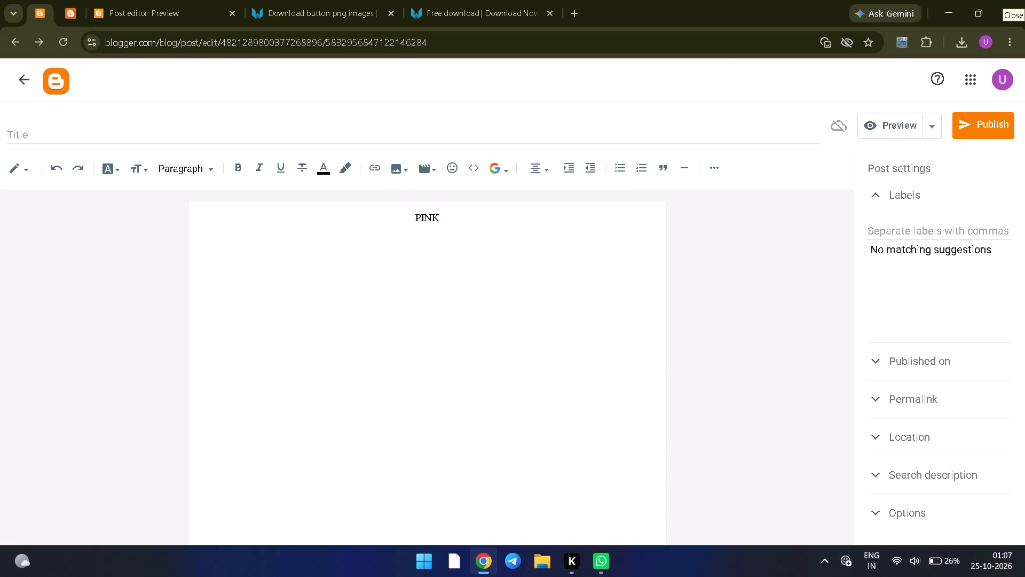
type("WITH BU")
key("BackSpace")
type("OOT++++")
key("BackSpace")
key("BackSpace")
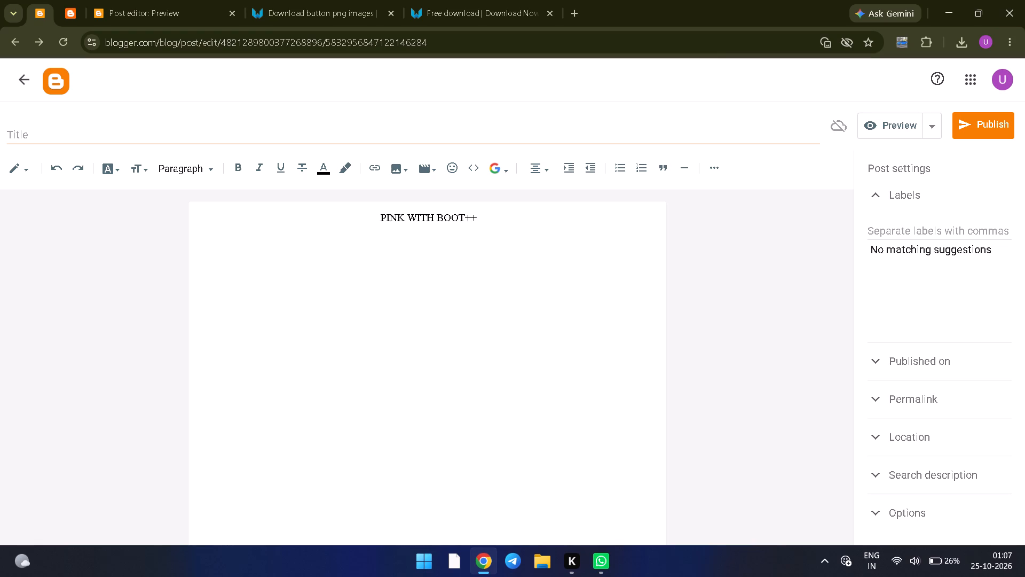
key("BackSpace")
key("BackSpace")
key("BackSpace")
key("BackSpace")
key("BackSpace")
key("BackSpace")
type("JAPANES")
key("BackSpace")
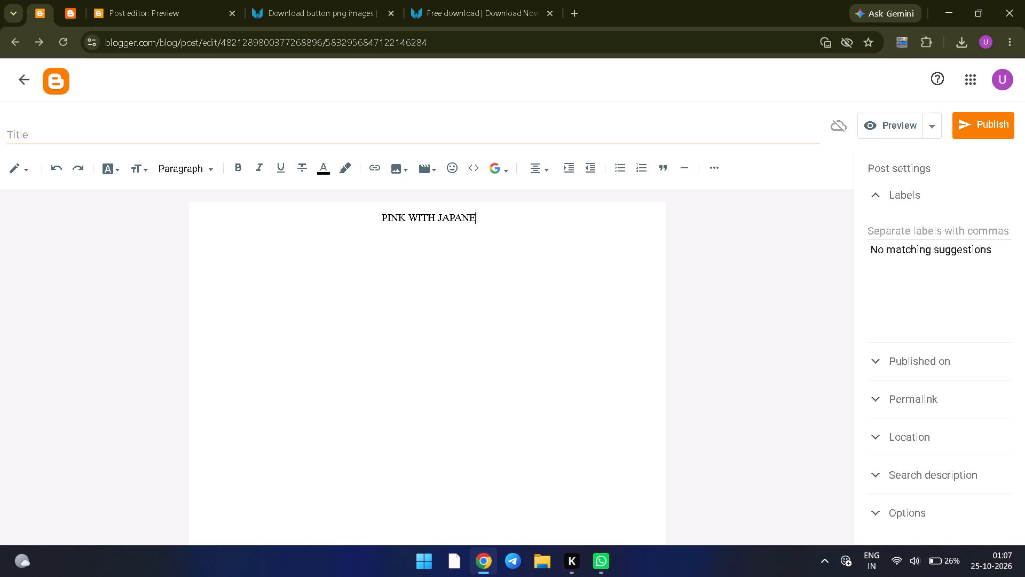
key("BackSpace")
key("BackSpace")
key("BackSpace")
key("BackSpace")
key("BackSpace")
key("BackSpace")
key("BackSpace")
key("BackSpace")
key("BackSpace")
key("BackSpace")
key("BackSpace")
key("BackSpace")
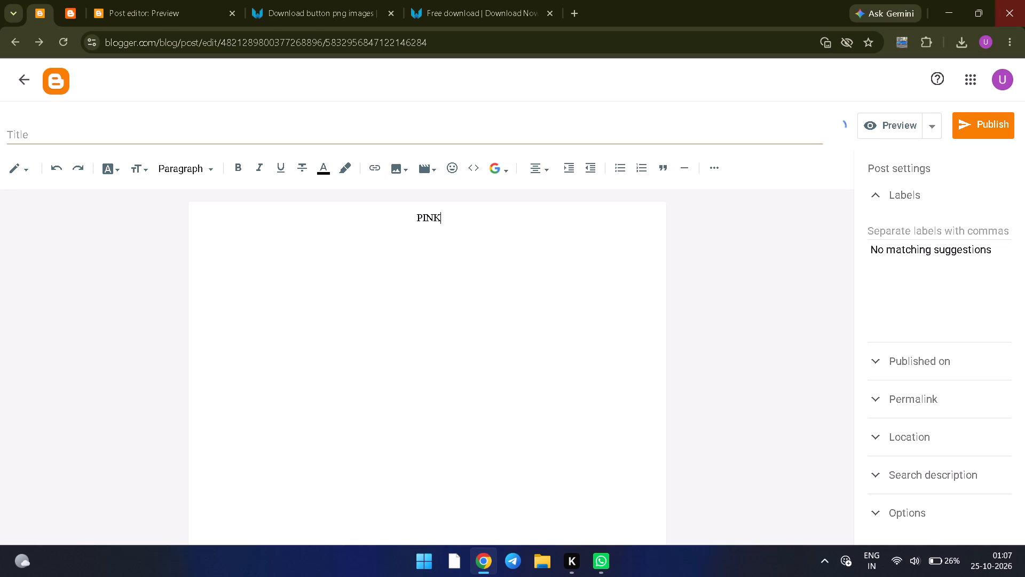
Enter "PINK" as the post title.
left_click(44, 132)
type("PI")
type("NK")
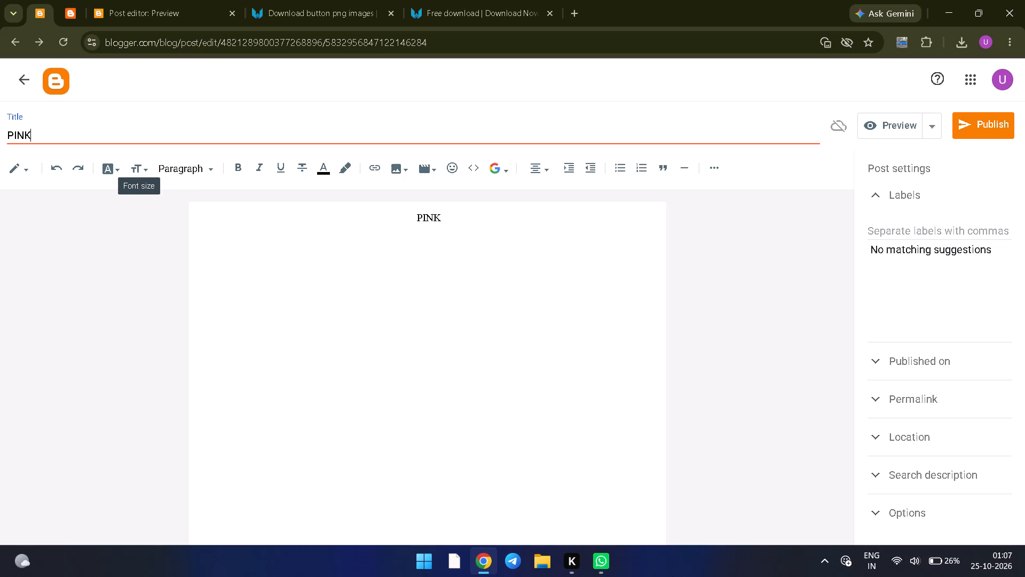
Add two line breaks below the PINK heading in the post body.
left_click(485, 230)
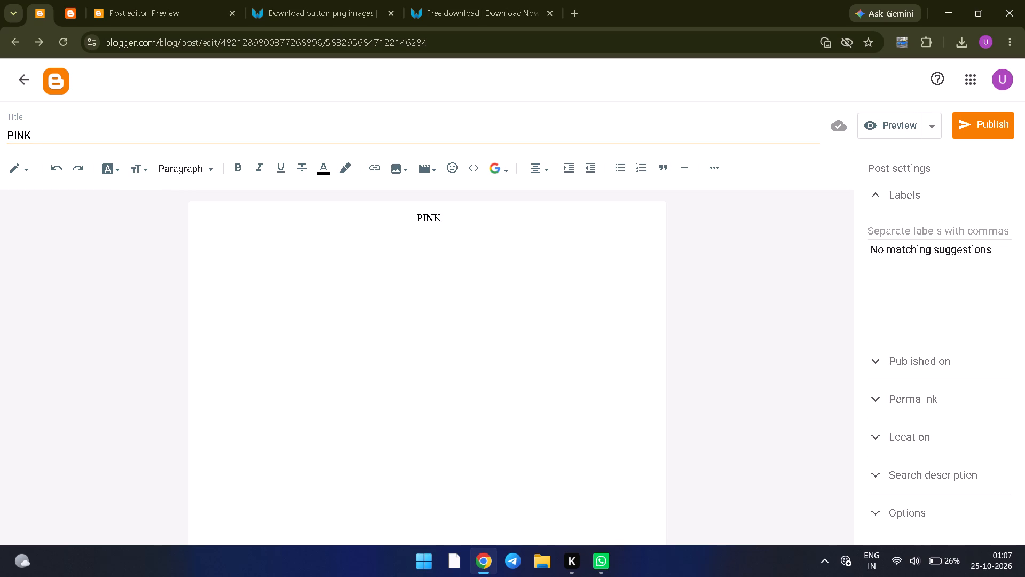
key("Return")
key("Return")
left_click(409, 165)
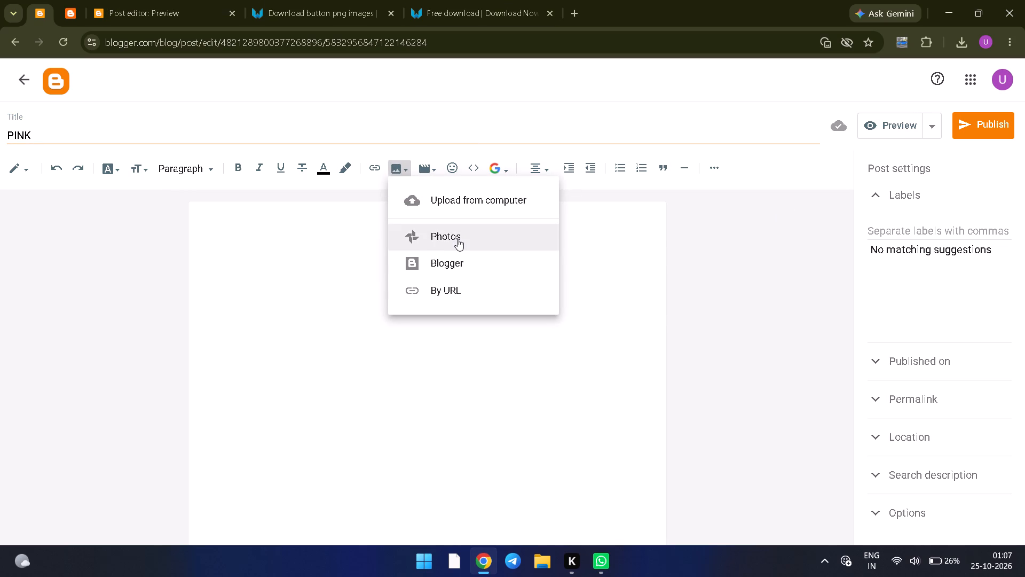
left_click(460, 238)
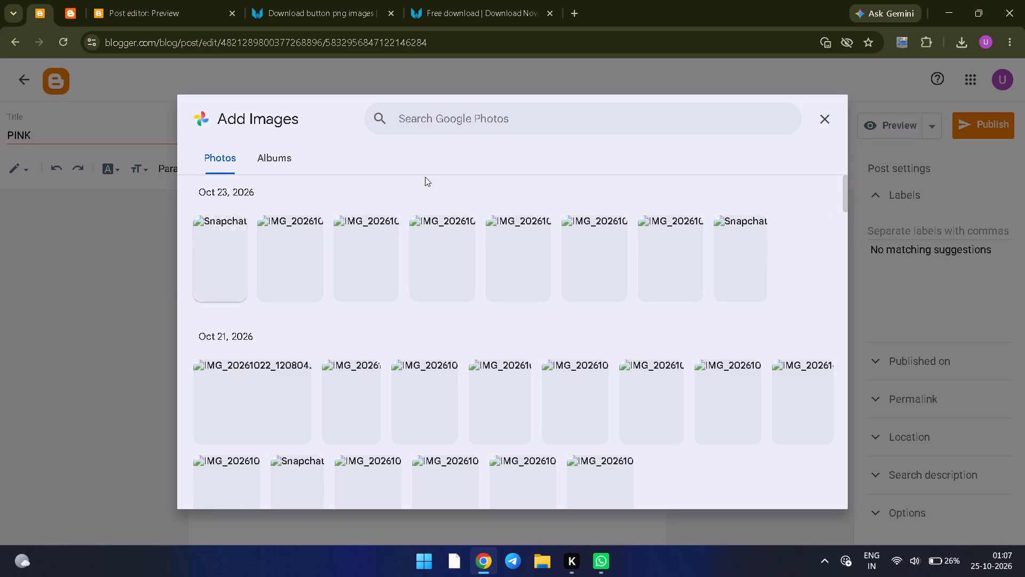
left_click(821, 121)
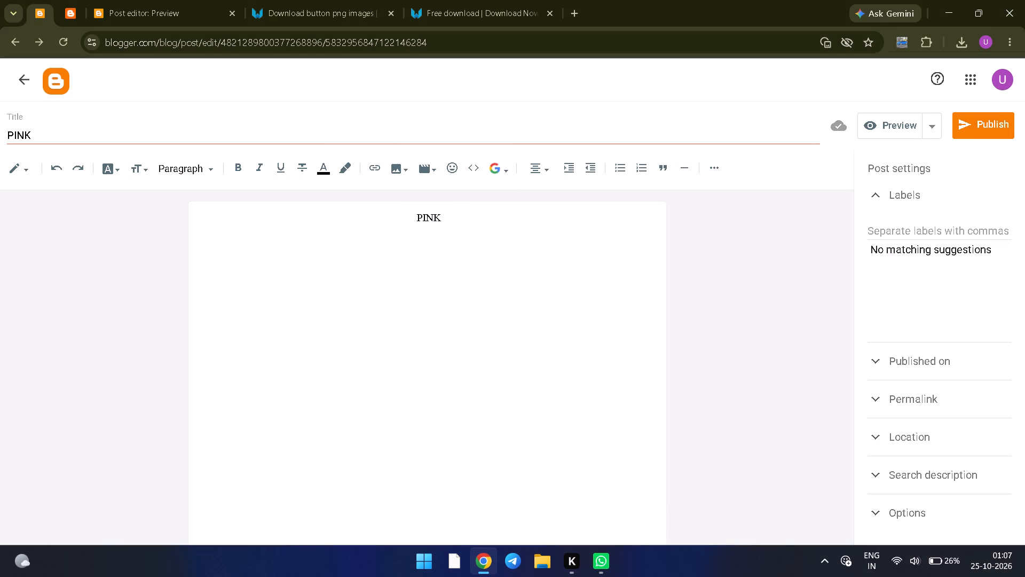
Insert the round blue download-arrow image from the computer below the PINK heading.
left_click(402, 169)
left_click(452, 198)
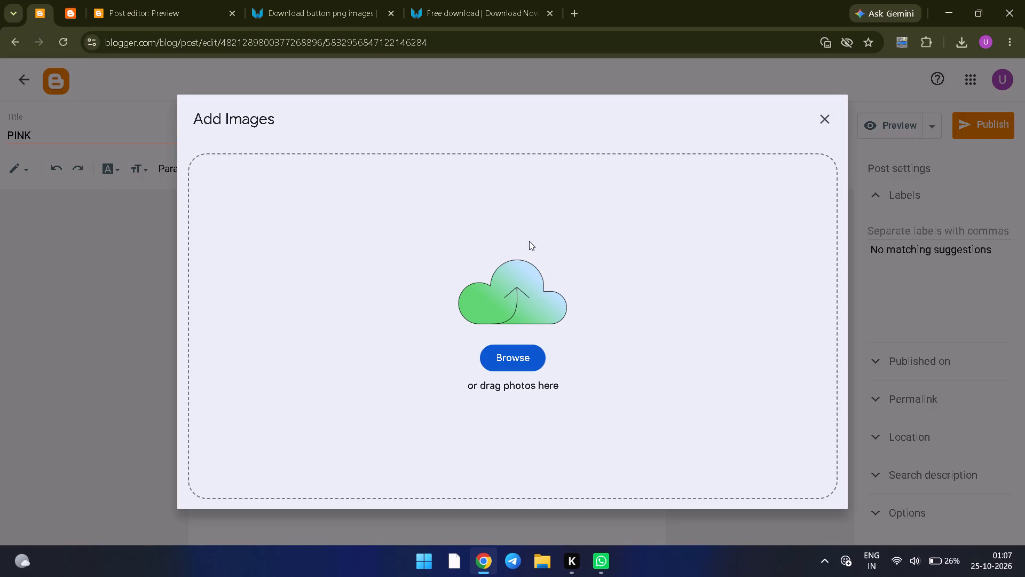
left_click(490, 347)
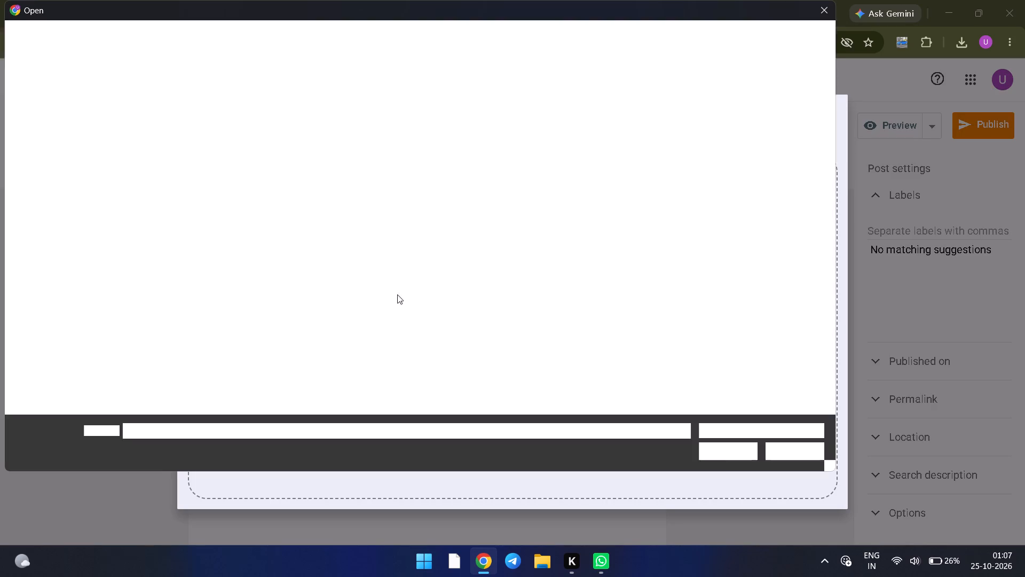
left_click(171, 184)
left_click(725, 459)
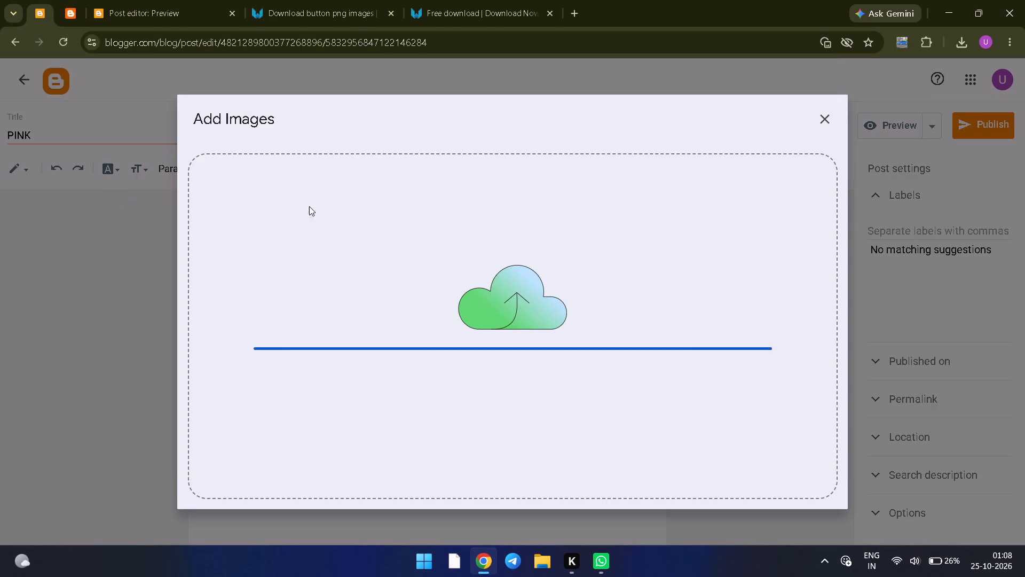
left_click(425, 288)
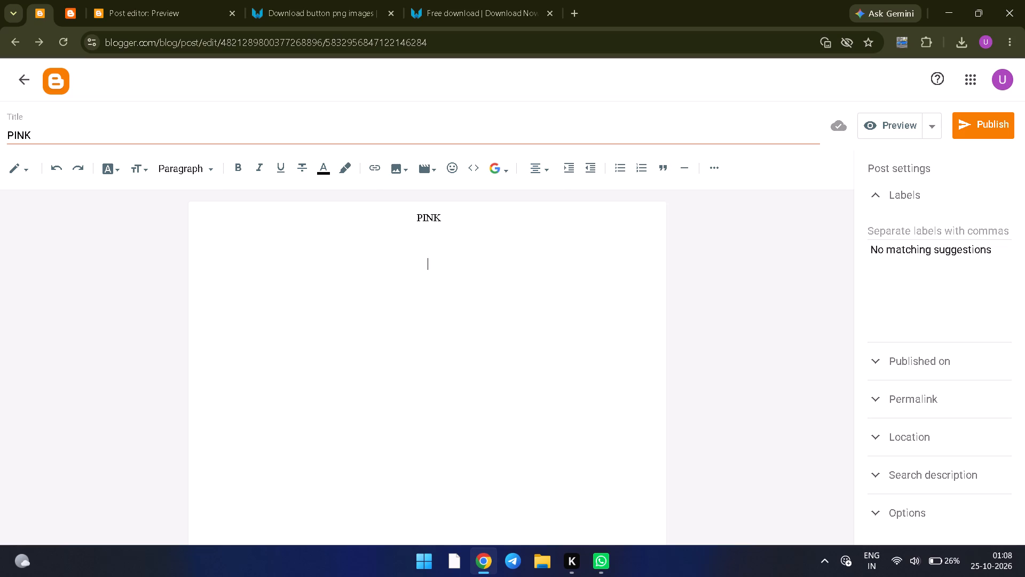
Clear the link address of the download-button image and switch apps to fetch the replacement link.
left_click(431, 301)
left_click(352, 158)
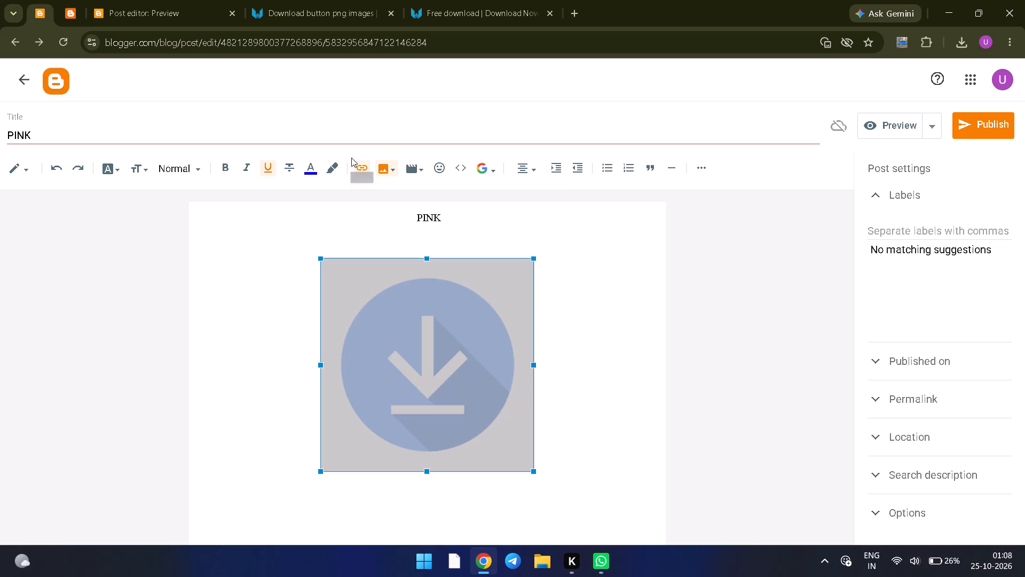
left_click(360, 173)
triple_click(466, 265)
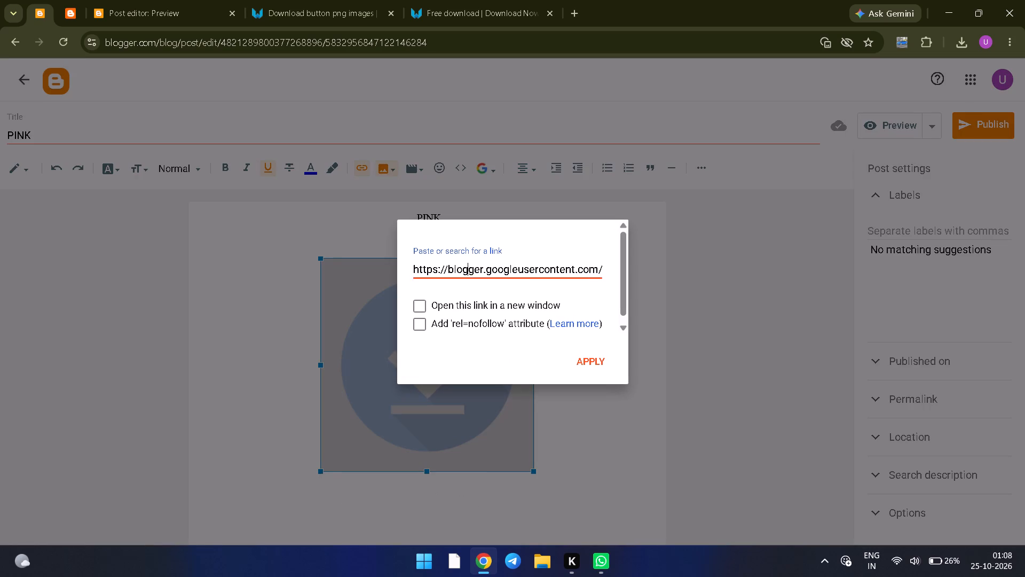
left_click(466, 268)
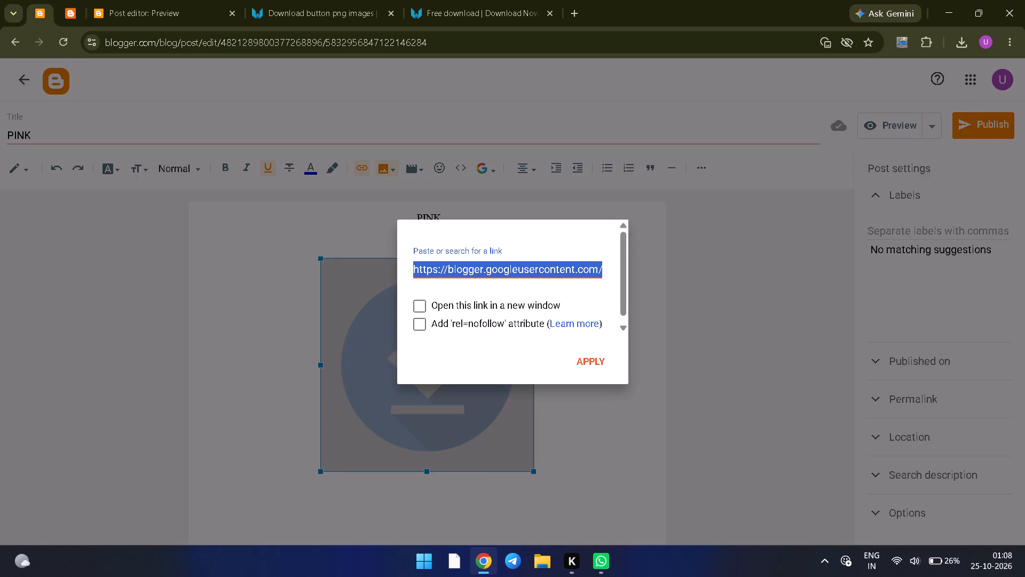
key("ctrl+v")
left_click_drag(533, 271, 393, 263)
key("BackSpace")
key("alt+Tab")
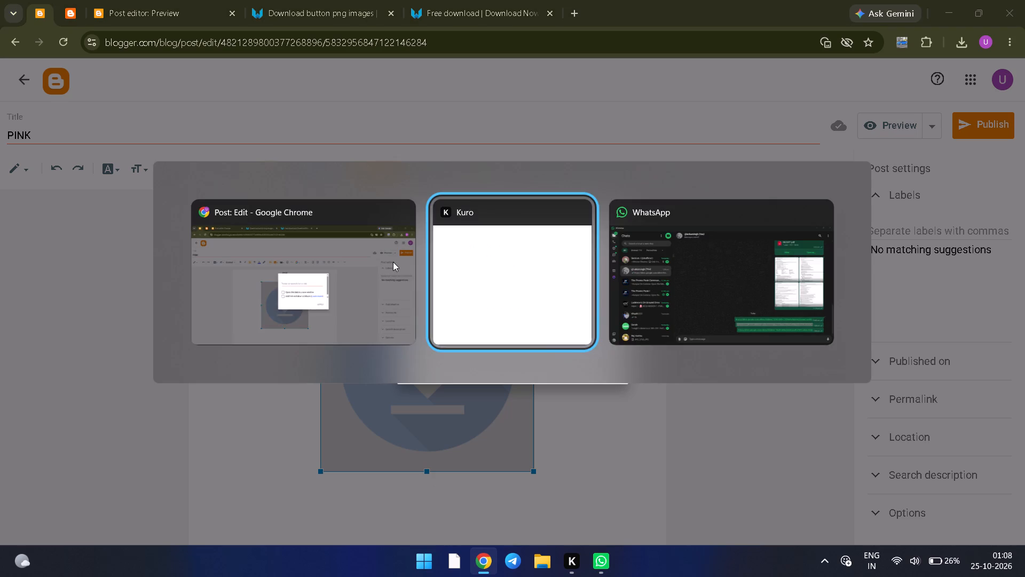
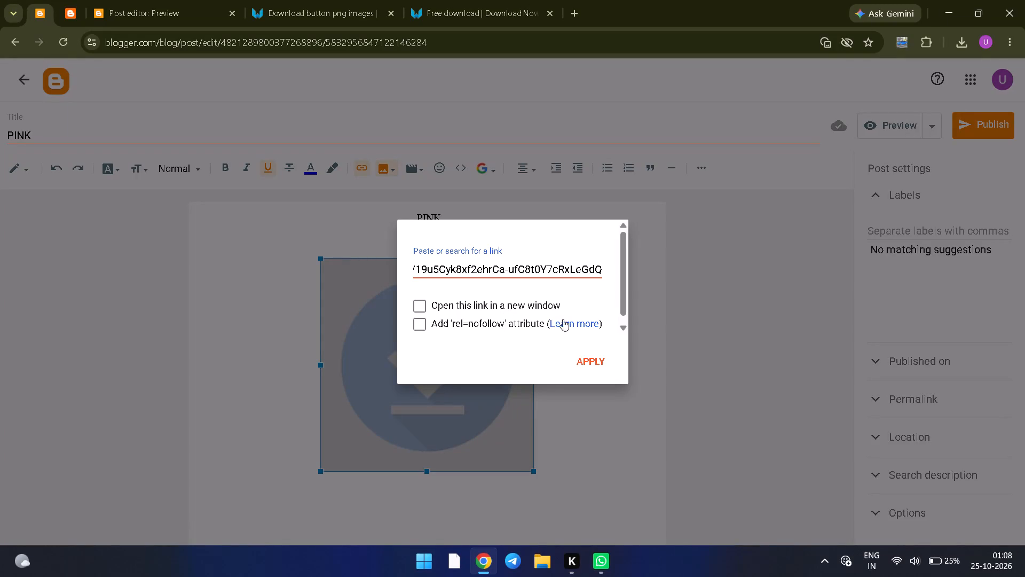
Apply the pasted link address to the download-button image in the PINK post and deselect the image.
left_click(583, 357)
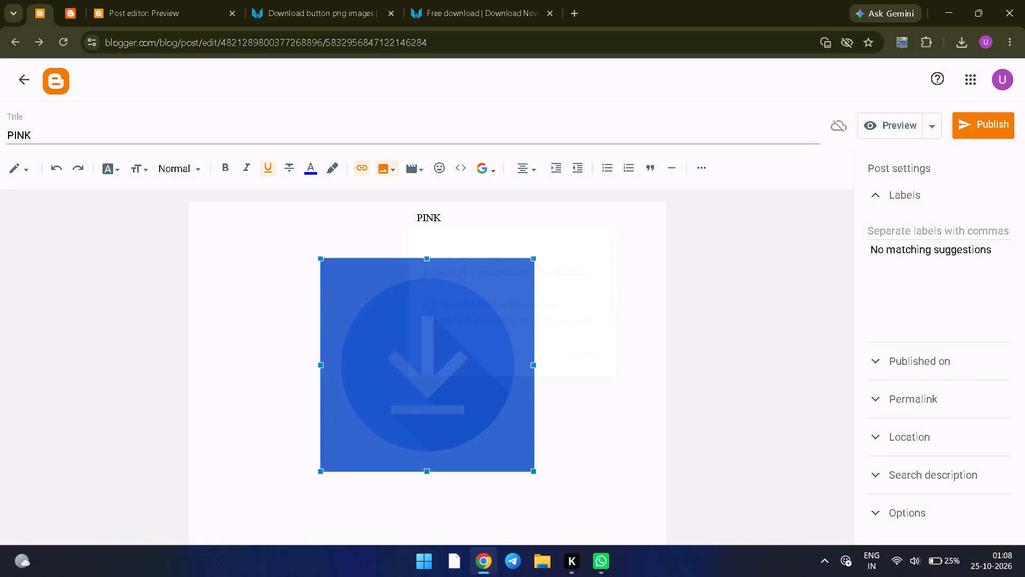
left_click(570, 286)
left_click(272, 352)
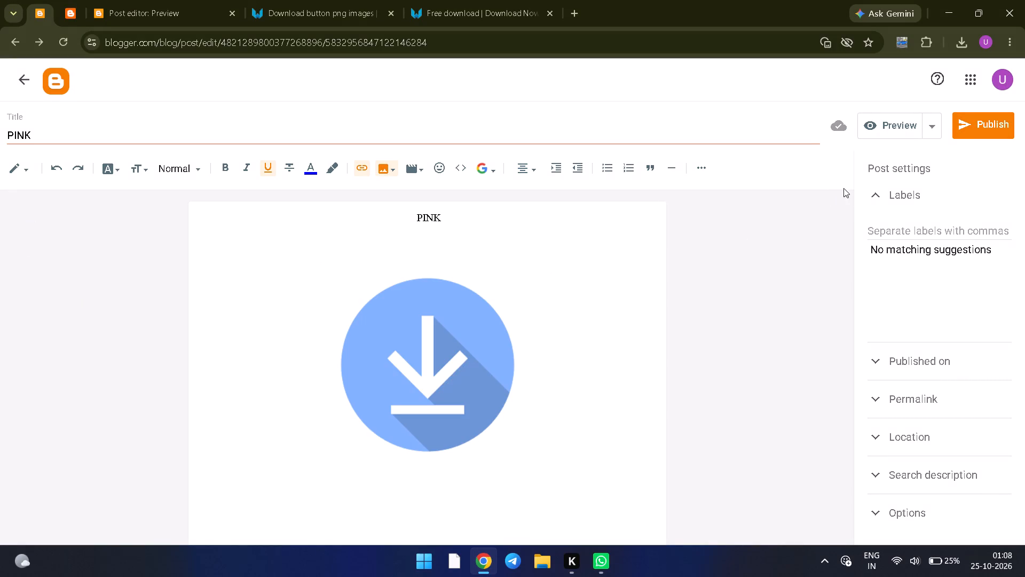
Publish the PINK post to the blog.
left_click(999, 127)
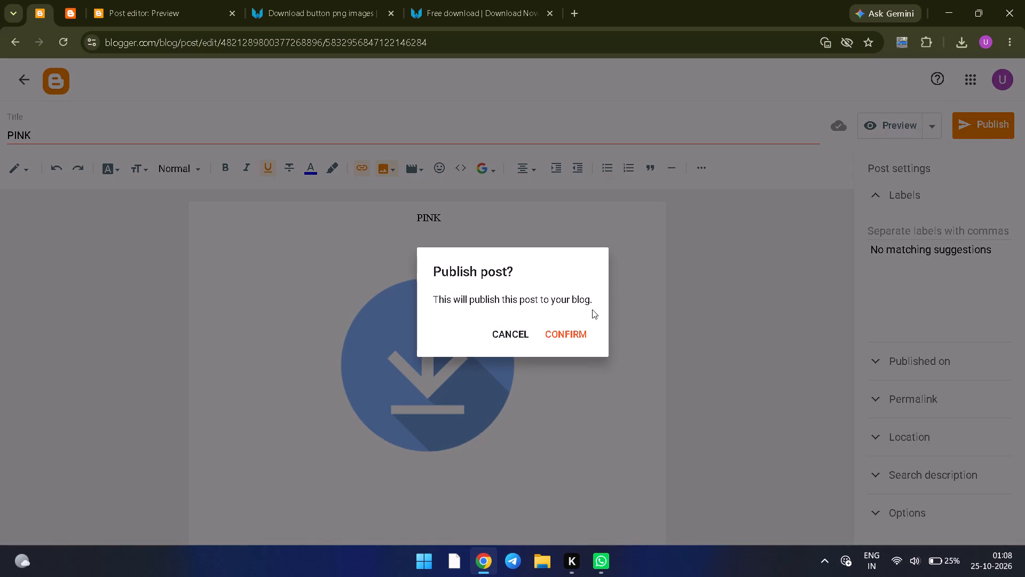
left_click(570, 331)
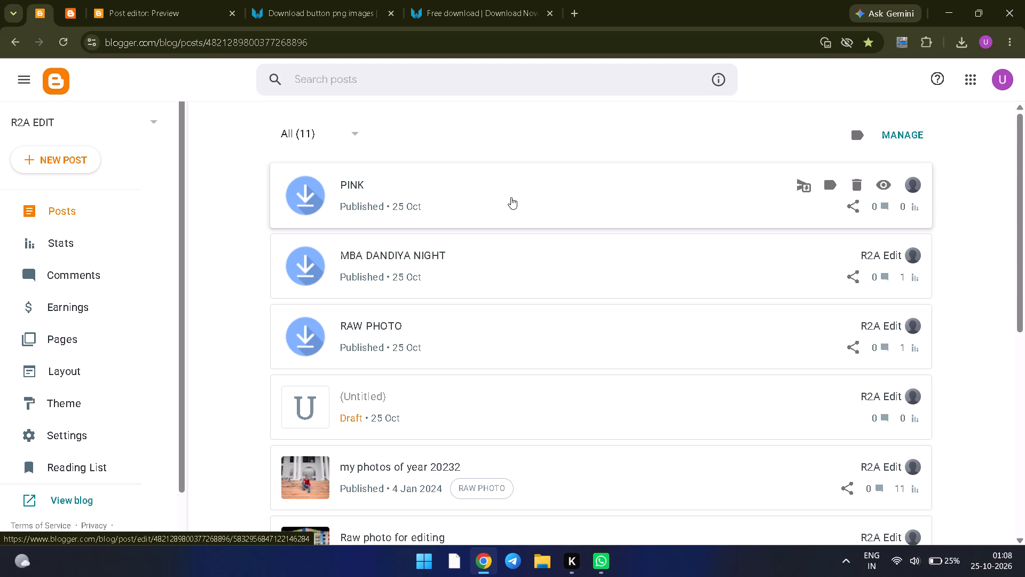
Create a new post and enter "BLUE" as its title.
left_click(85, 167)
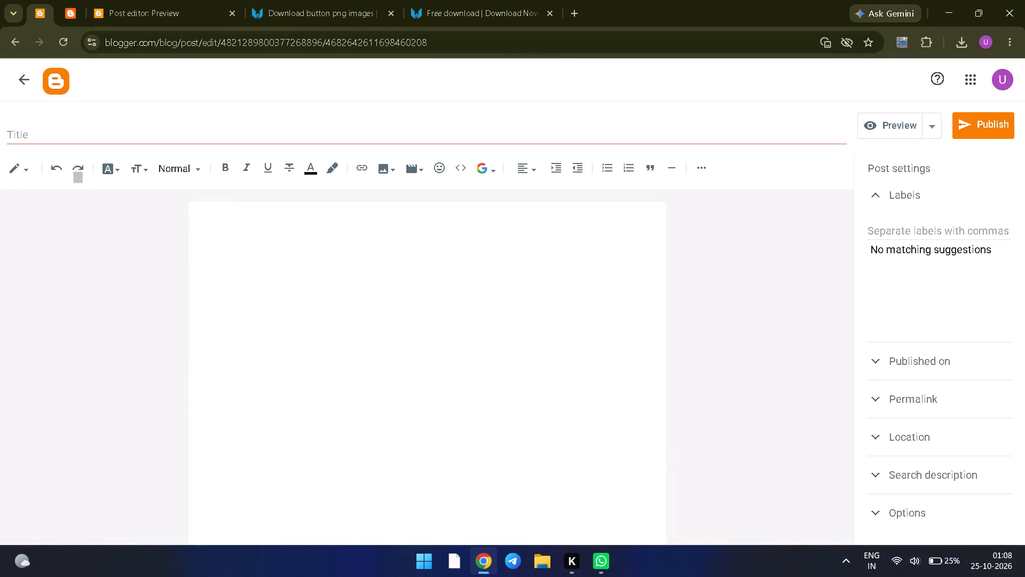
left_click(82, 129)
type("BLUE")
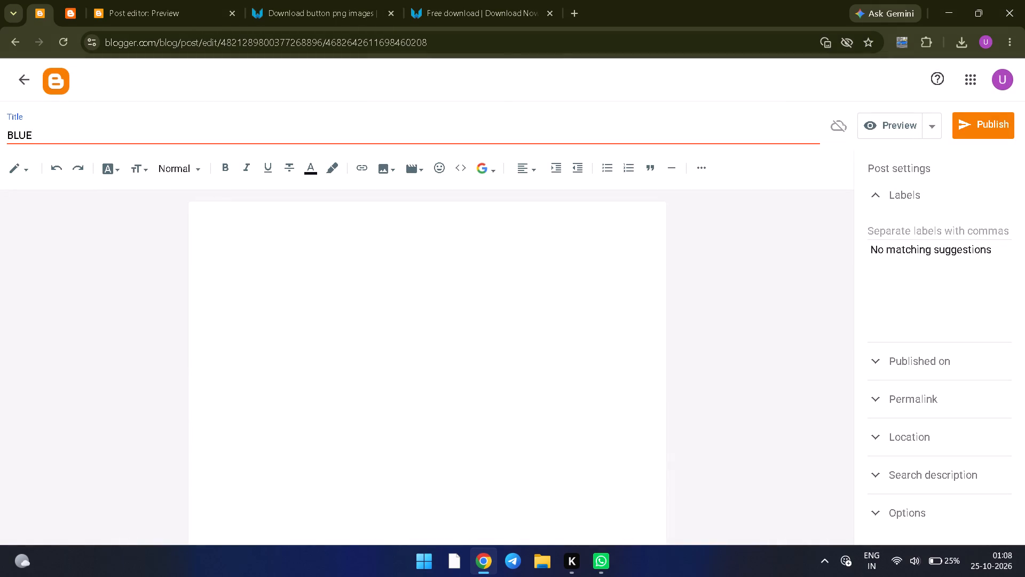
Add centre-aligned text "BLUE" to the post body, followed by three line breaks.
left_click(428, 232)
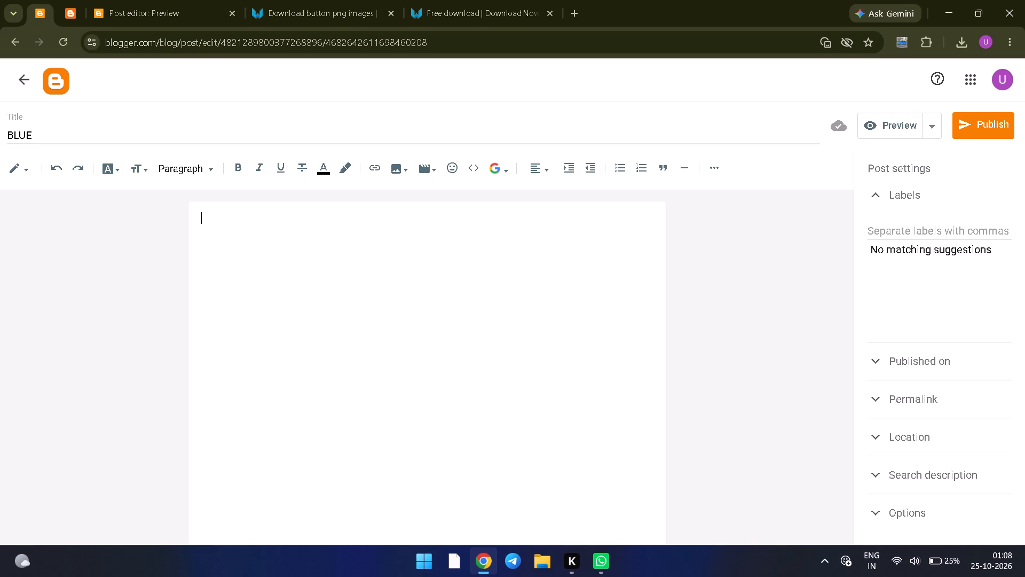
key("ctrl+c")
left_click(556, 176)
left_click(555, 210)
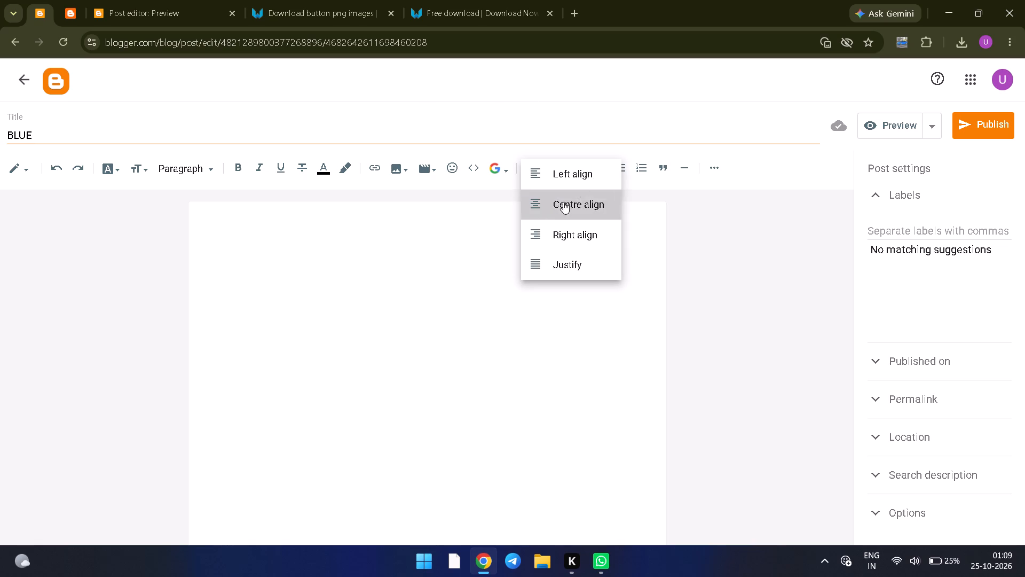
type("BLUE")
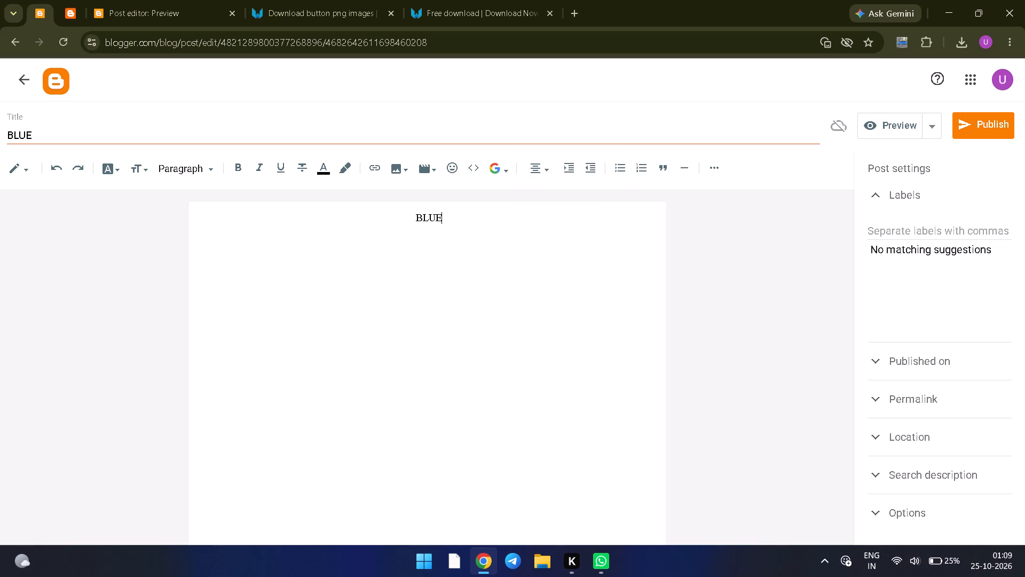
key("space")
key("Return")
key("Return")
key("Return")
Insert the download-button image pngwing.com.png from the computer's Downloads folder below the BLUE heading.
left_click(399, 161)
left_click(479, 204)
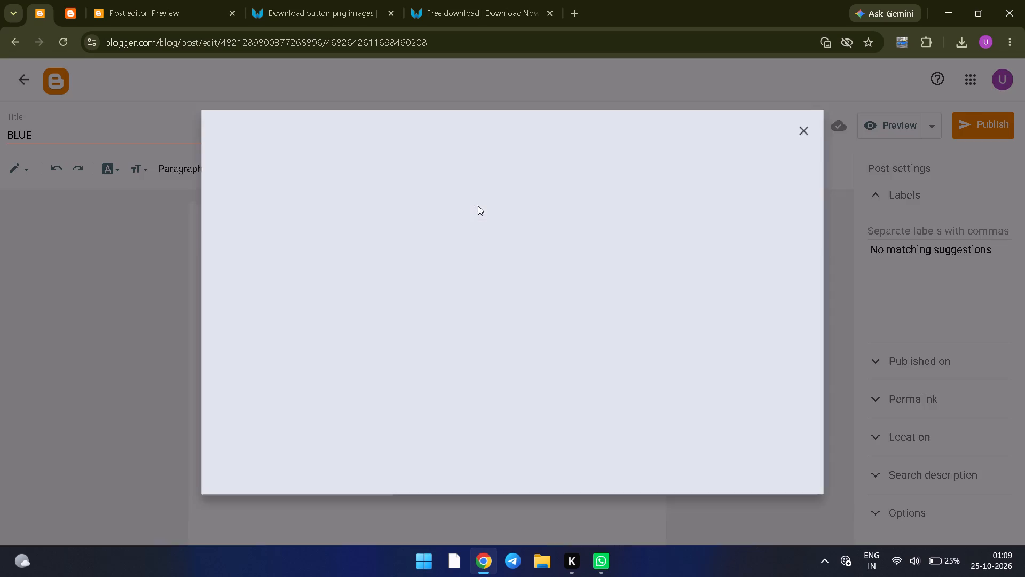
left_click(513, 366)
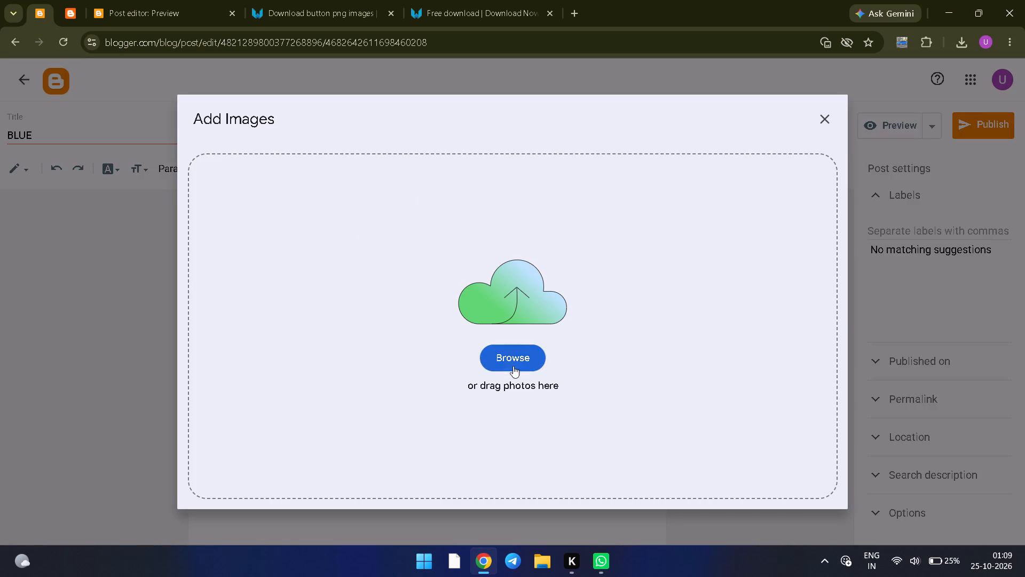
left_click(167, 170)
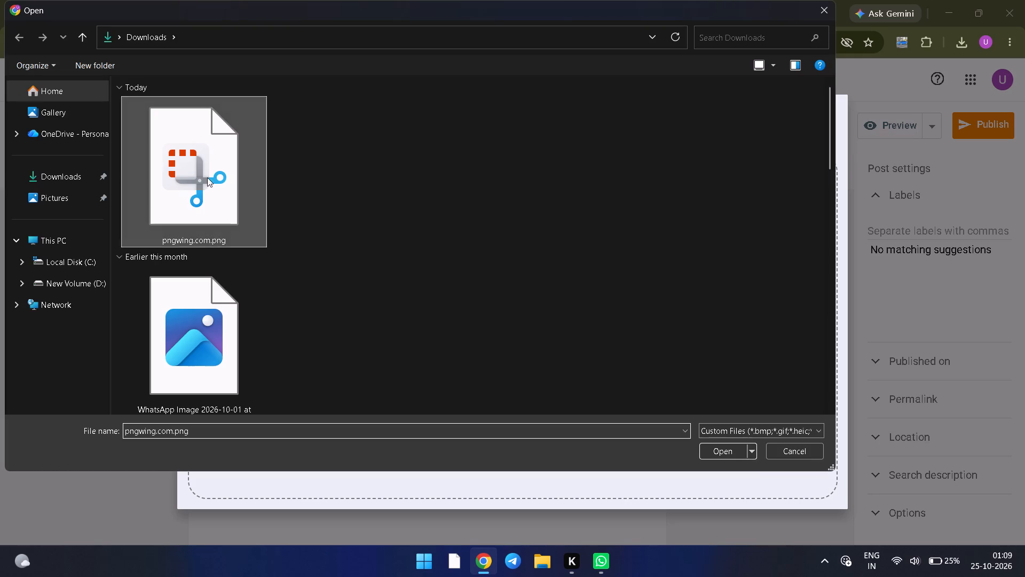
left_click(707, 451)
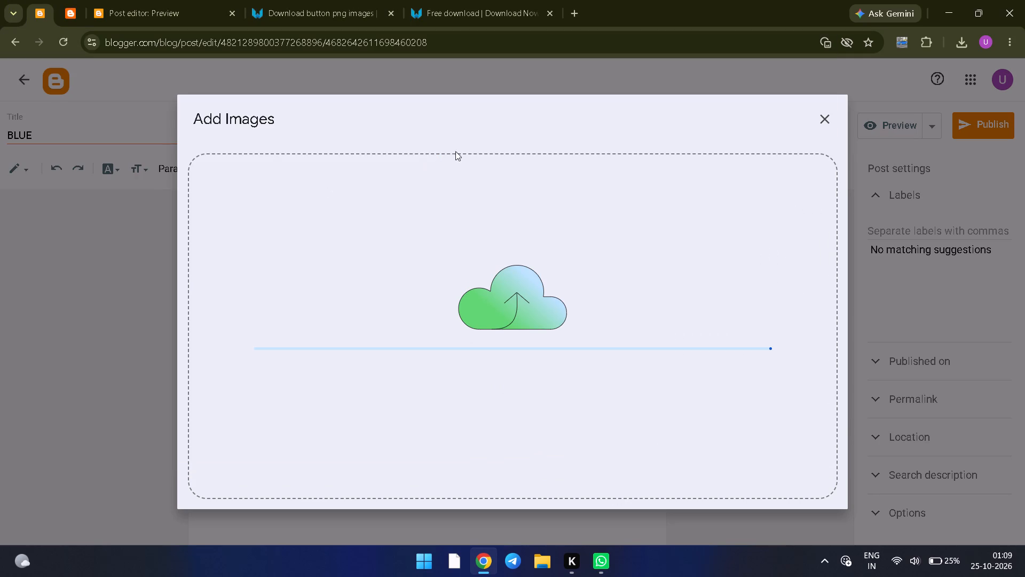
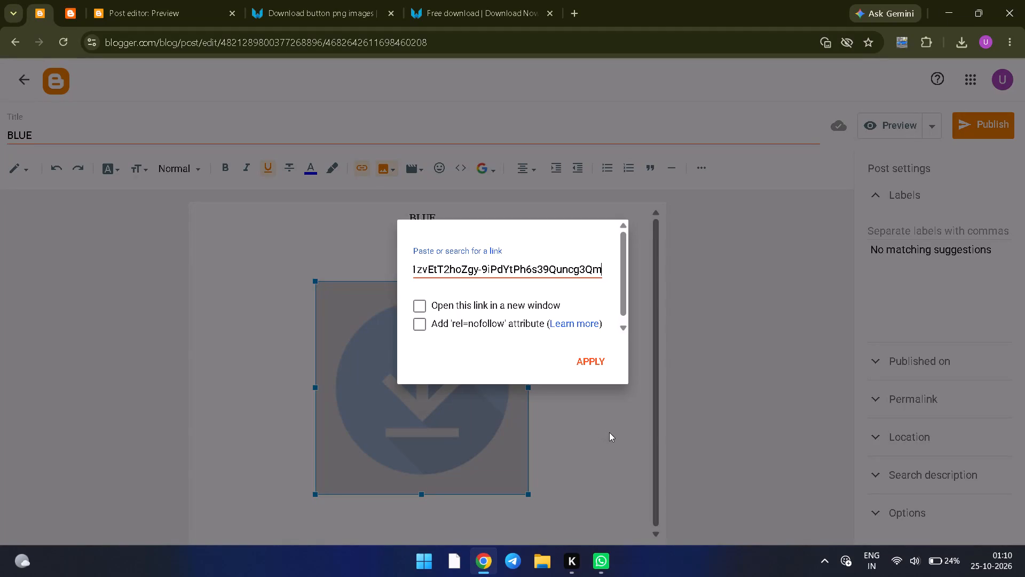
Apply the pasted download link to the download-button image in the BLUE post.
left_click(587, 366)
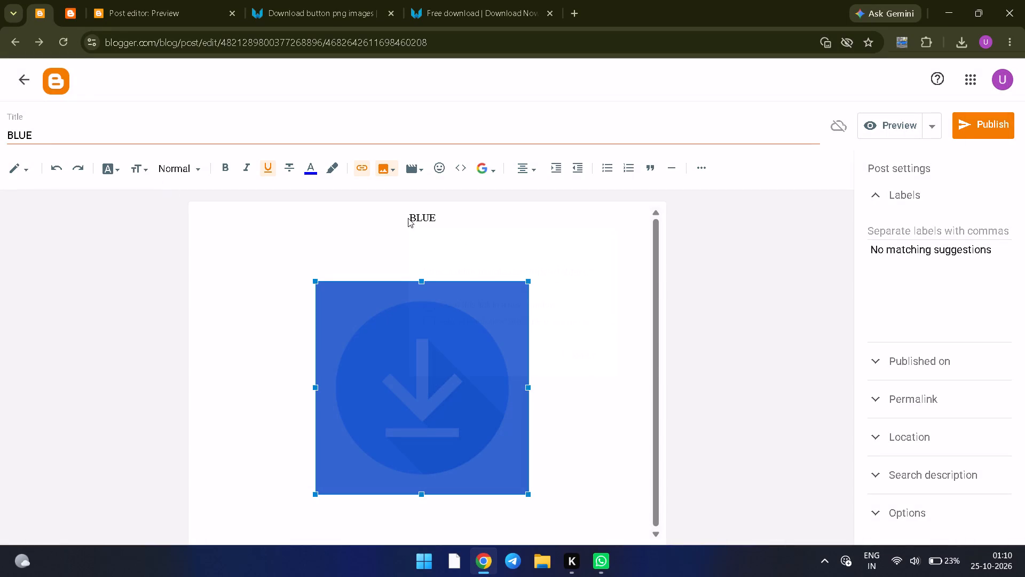
Publish the BLUE post to the blog.
left_click(982, 116)
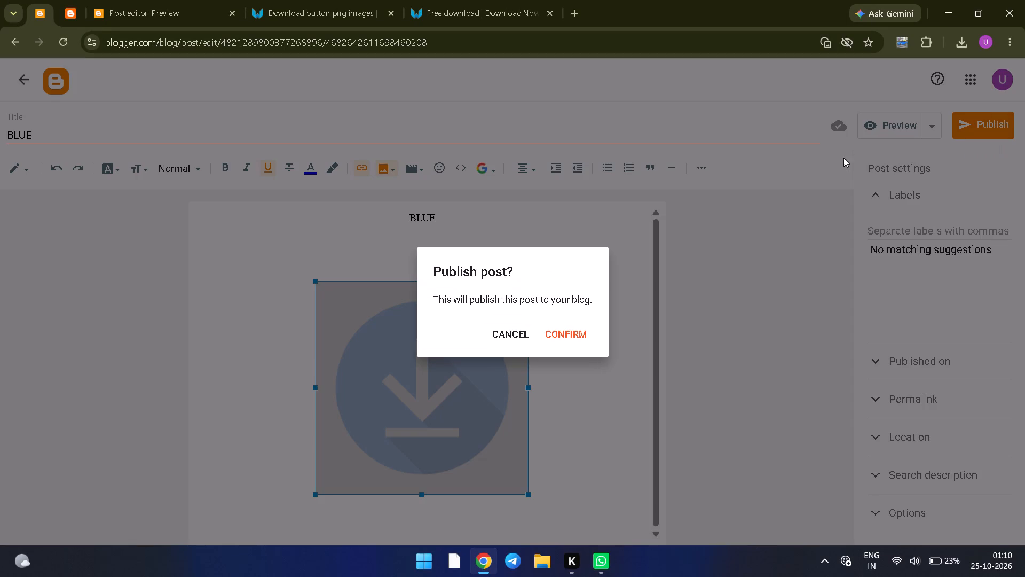
left_click(562, 326)
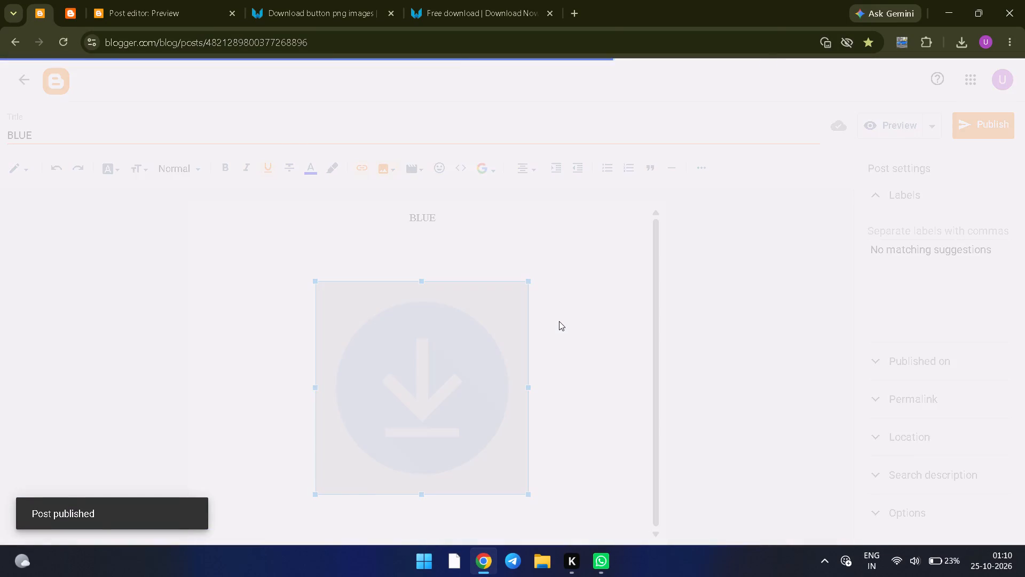